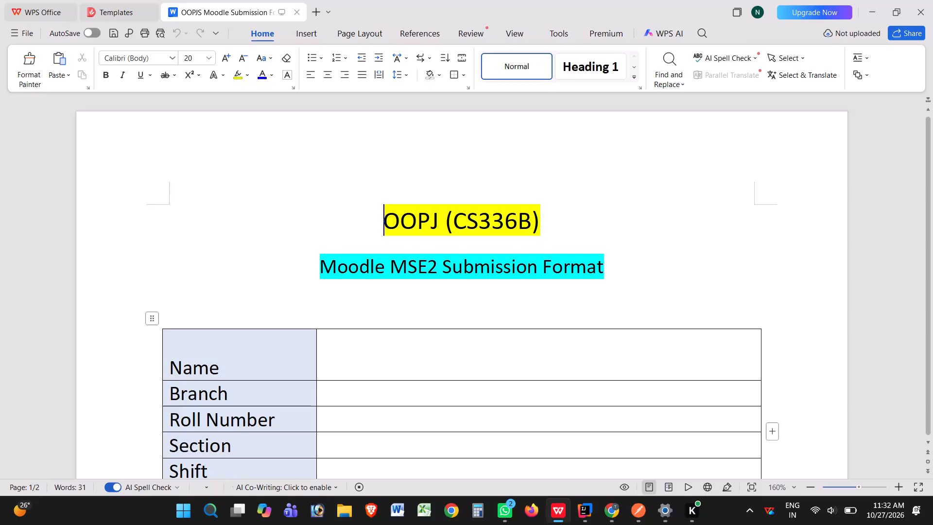
Enter the student's full name in the empty cell of the table's Name row.
{"action": "left_click", "coordinate": [543, 354]}
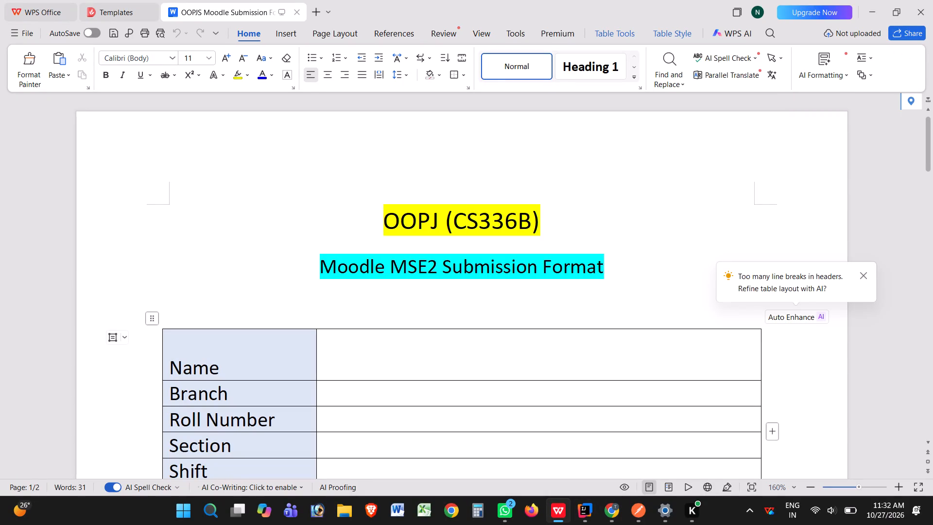
{"action": "key", "text": "t"}
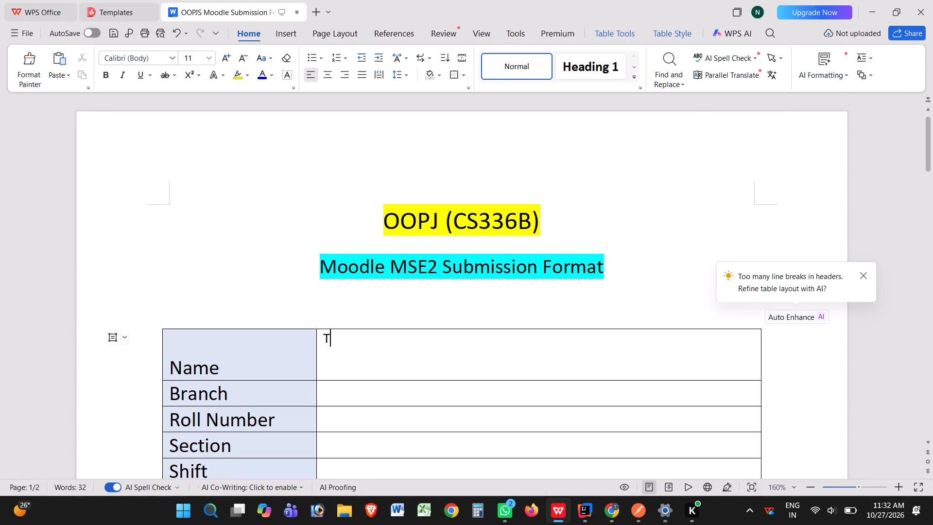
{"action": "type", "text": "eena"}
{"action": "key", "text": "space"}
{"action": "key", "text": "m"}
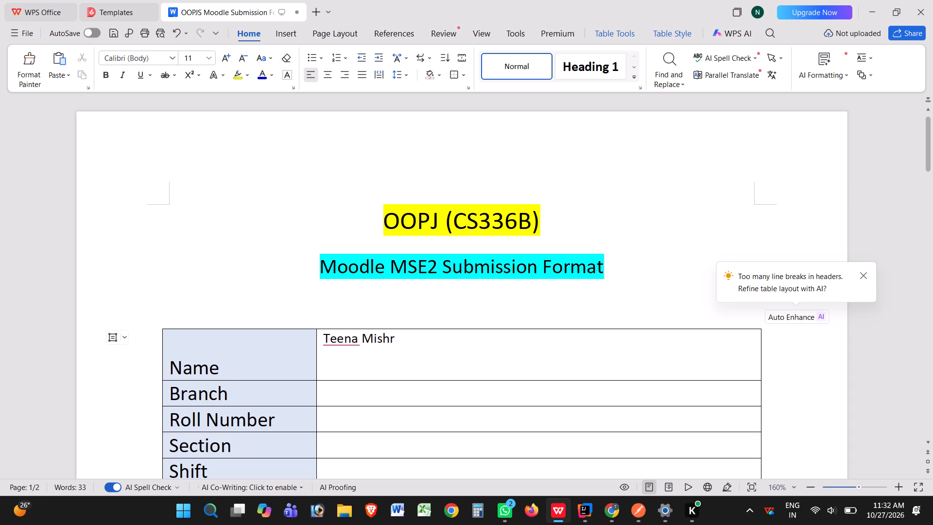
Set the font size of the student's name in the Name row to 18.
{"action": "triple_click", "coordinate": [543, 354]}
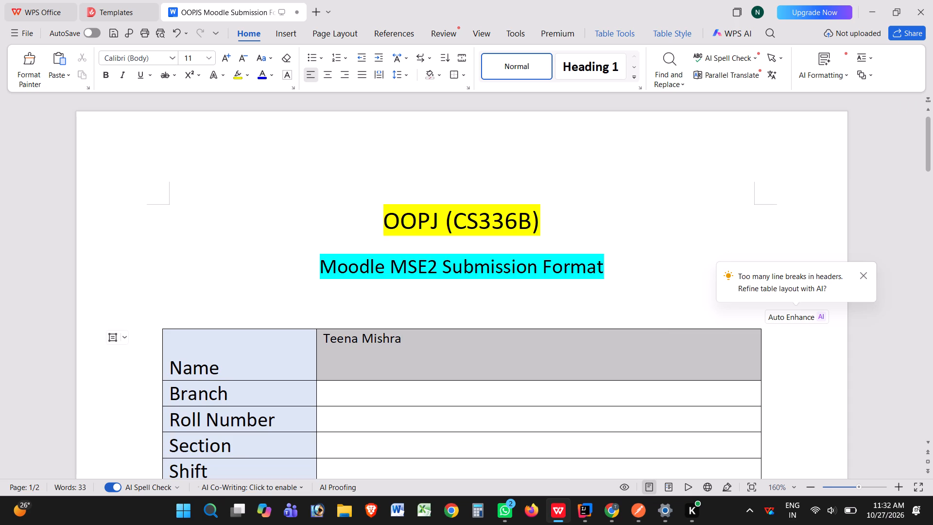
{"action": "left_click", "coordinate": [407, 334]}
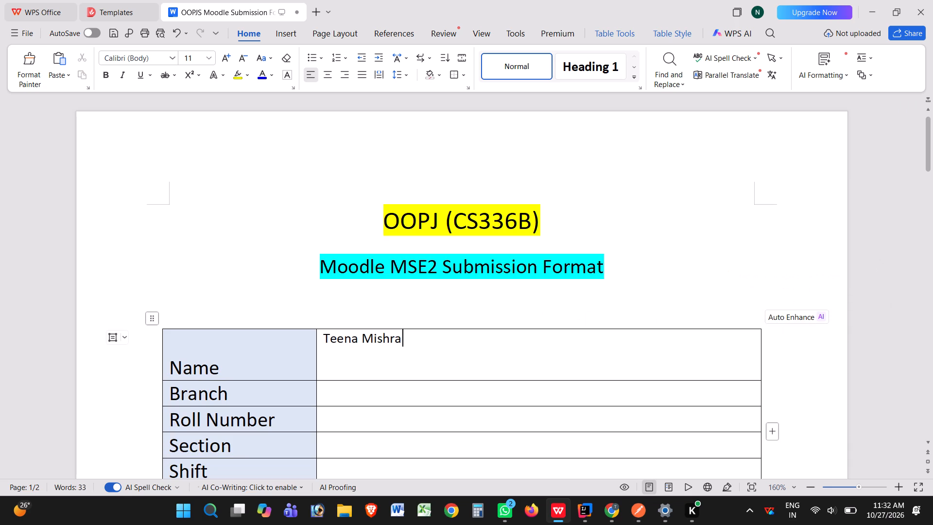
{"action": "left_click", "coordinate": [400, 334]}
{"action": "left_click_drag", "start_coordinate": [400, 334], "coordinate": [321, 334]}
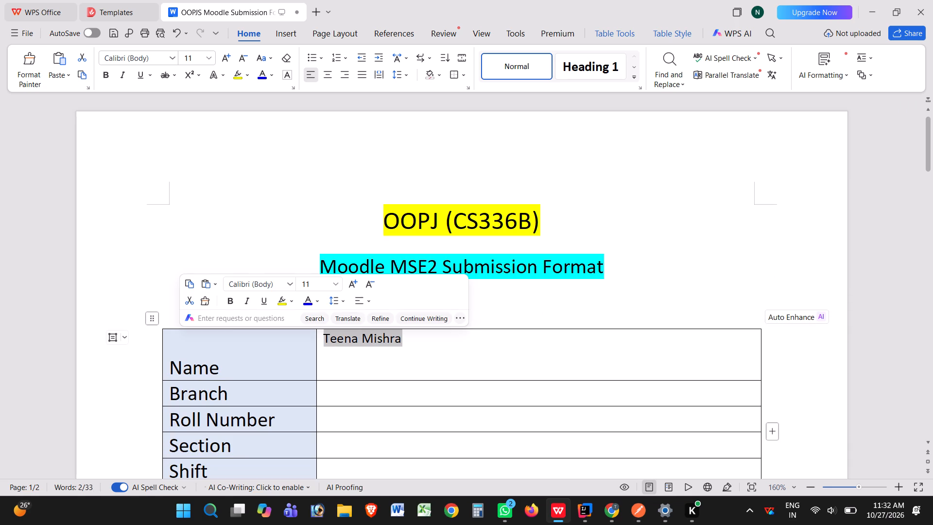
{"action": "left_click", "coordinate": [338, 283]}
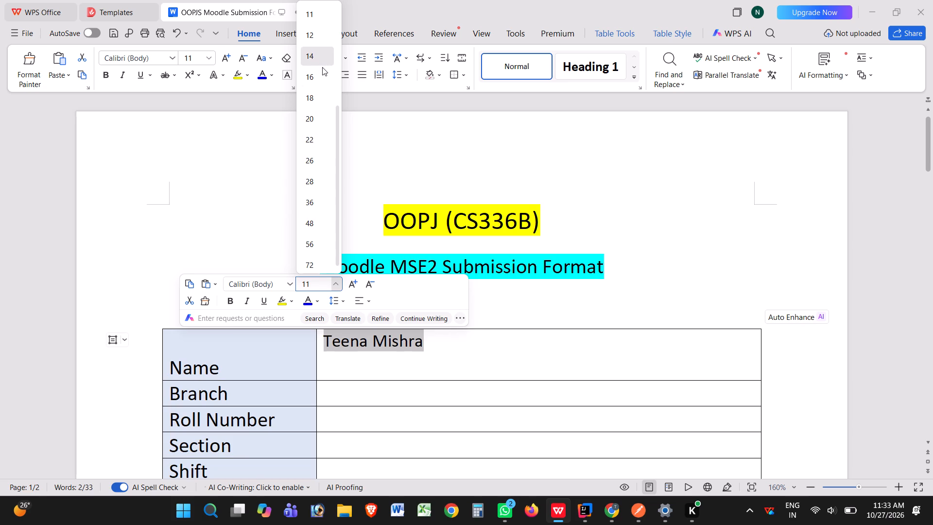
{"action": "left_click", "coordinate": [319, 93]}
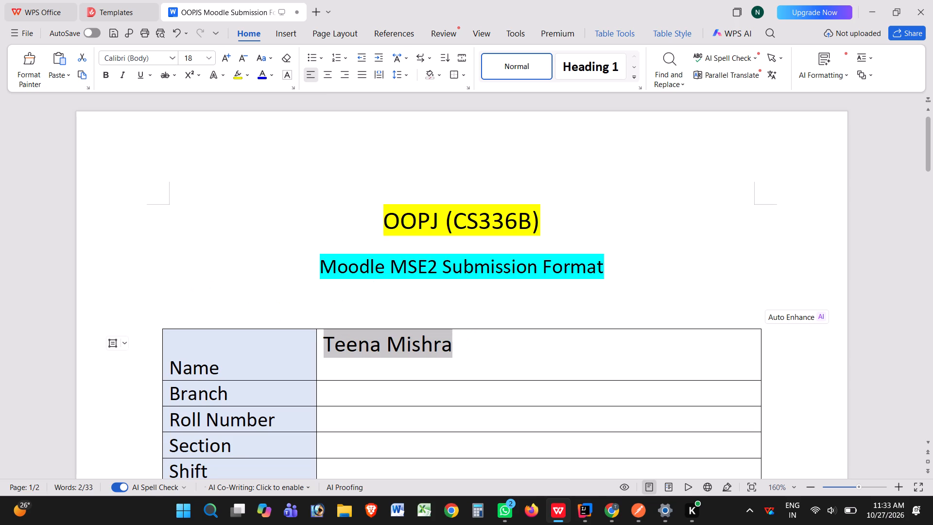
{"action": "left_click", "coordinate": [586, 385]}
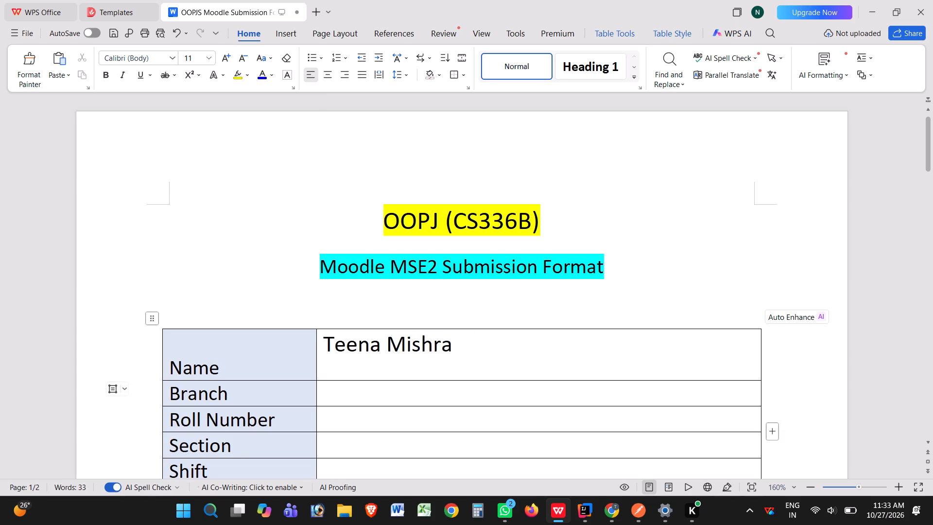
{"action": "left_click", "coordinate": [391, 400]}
Set the font size of the student name cell in the Name row to 16.
{"action": "triple_click", "coordinate": [456, 341]}
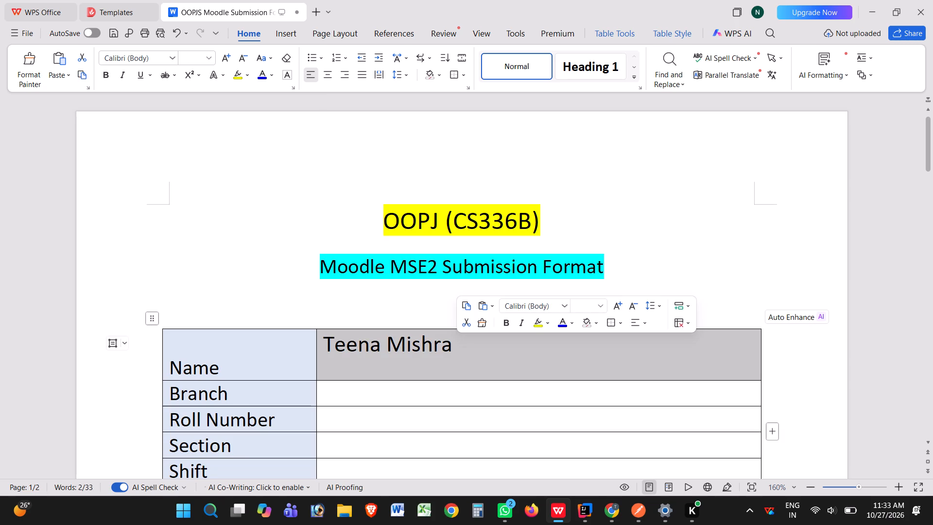
{"action": "left_click", "coordinate": [603, 310]}
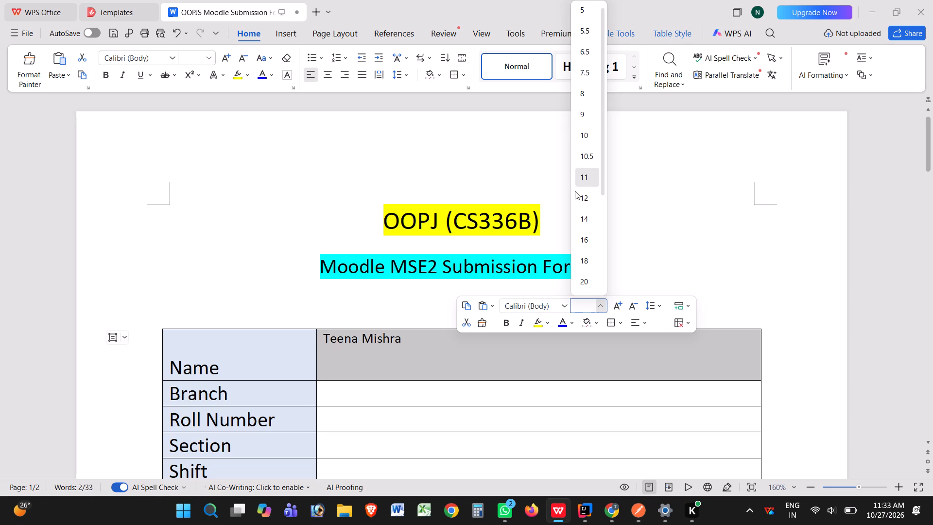
{"action": "left_click", "coordinate": [578, 240]}
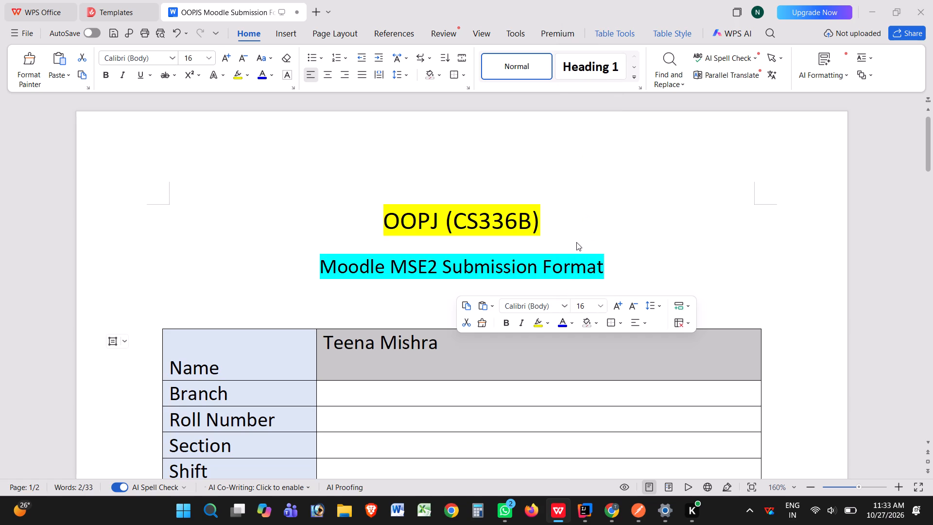
Enter the branch in the table's Branch row, beginning with "CSE(".
{"action": "left_click", "coordinate": [423, 396]}
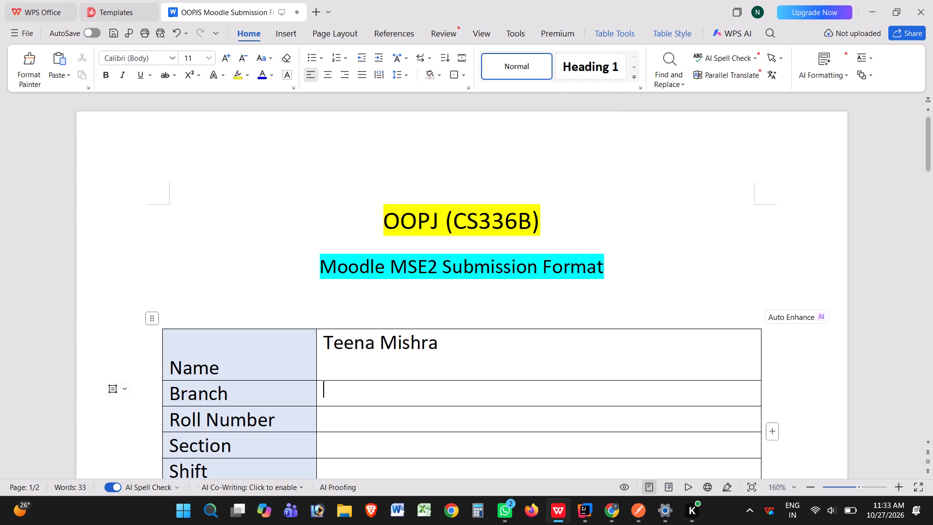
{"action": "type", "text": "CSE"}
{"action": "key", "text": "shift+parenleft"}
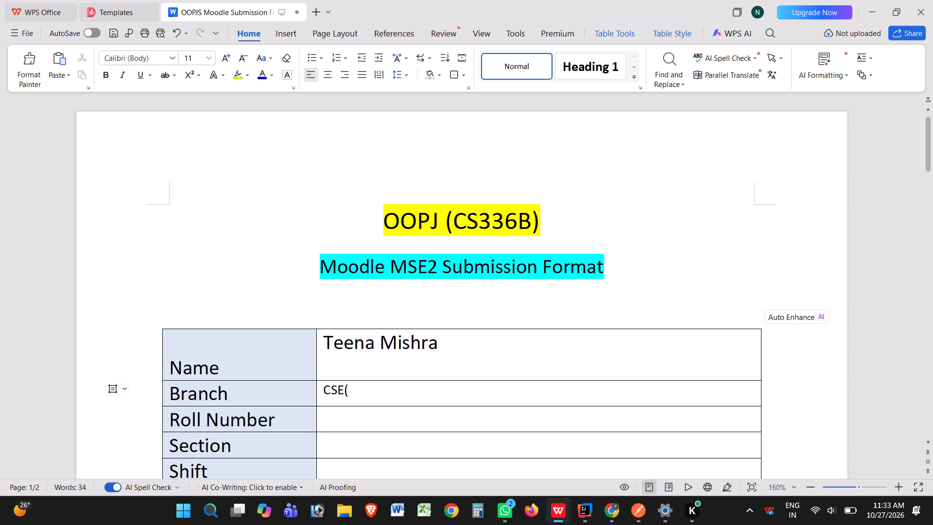
Complete the entry in the table's Branch row as "CSE(AI &ML)".
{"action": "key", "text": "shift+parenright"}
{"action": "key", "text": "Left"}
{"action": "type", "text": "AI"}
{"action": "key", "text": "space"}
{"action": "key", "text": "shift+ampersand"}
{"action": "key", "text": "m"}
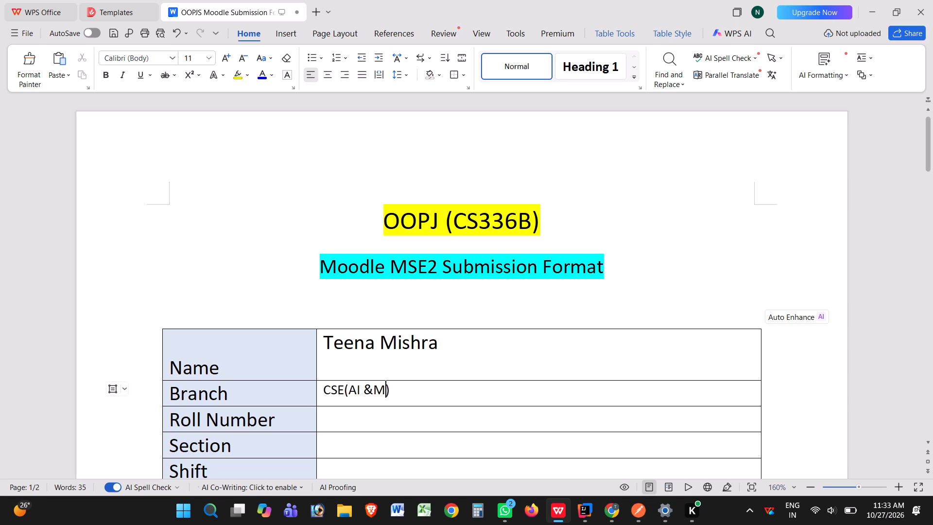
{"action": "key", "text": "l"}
Enter the student's roll number in the empty cell of the table's Roll Number row.
{"action": "left_click", "coordinate": [421, 419]}
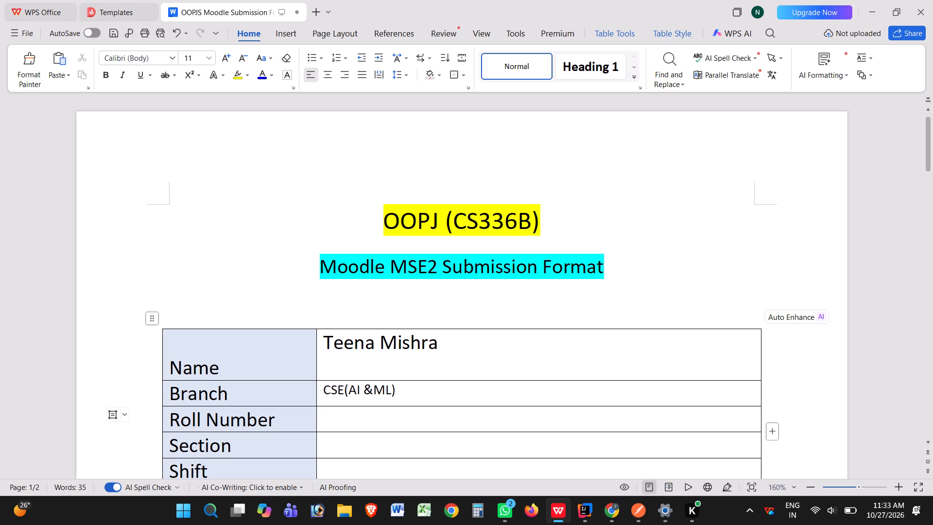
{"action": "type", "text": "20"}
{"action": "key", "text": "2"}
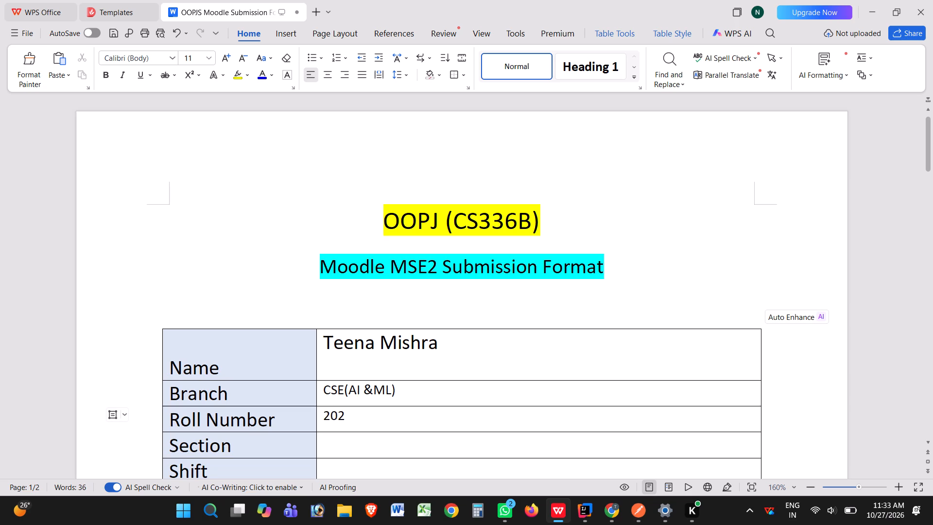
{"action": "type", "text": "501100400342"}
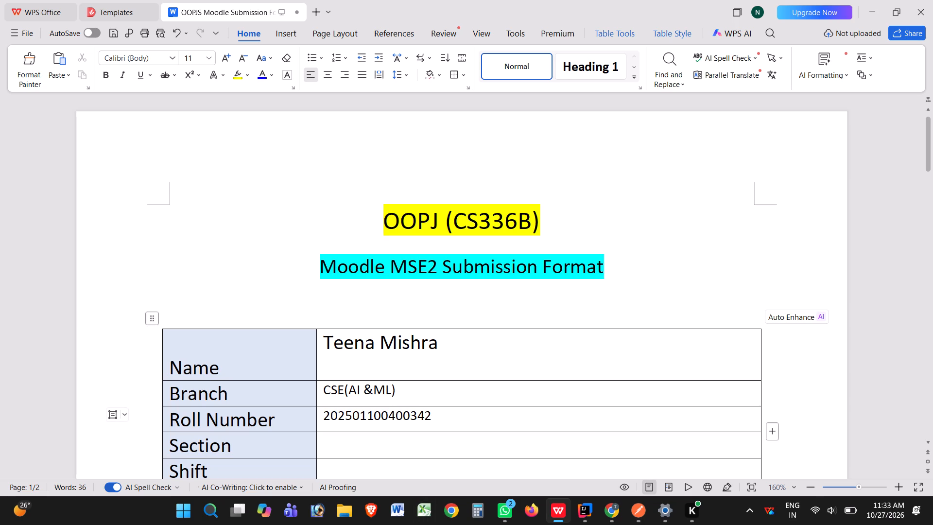
Enter the section E in the empty cell of the table's Section row.
{"action": "left_click", "coordinate": [431, 448]}
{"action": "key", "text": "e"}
Place the text cursor in the empty cell of the table's Case Study Name row.
{"action": "scroll", "coordinate": [431, 448], "scroll_direction": "down", "scroll_amount": 1}
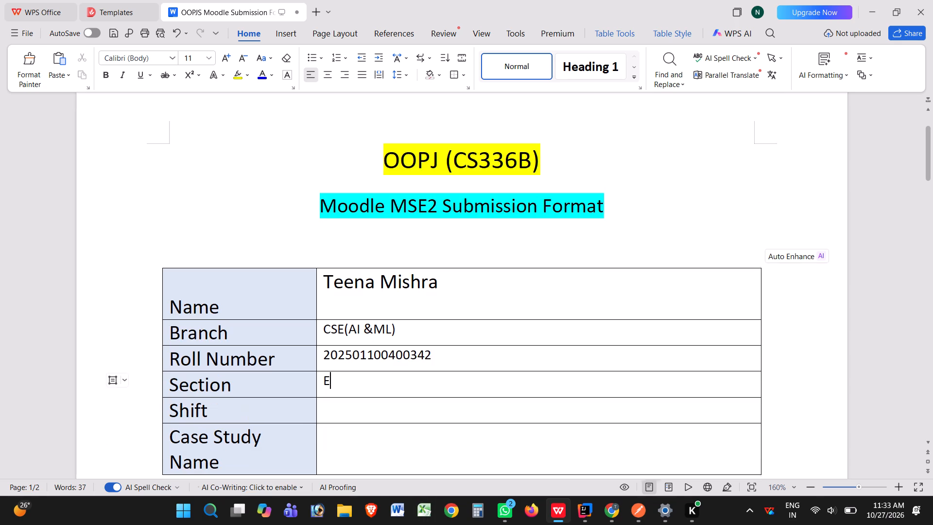
{"action": "scroll", "coordinate": [431, 448], "scroll_direction": "down", "scroll_amount": 1}
{"action": "left_click_drag", "start_coordinate": [430, 418], "coordinate": [421, 439]}
{"action": "left_click", "coordinate": [421, 439]}
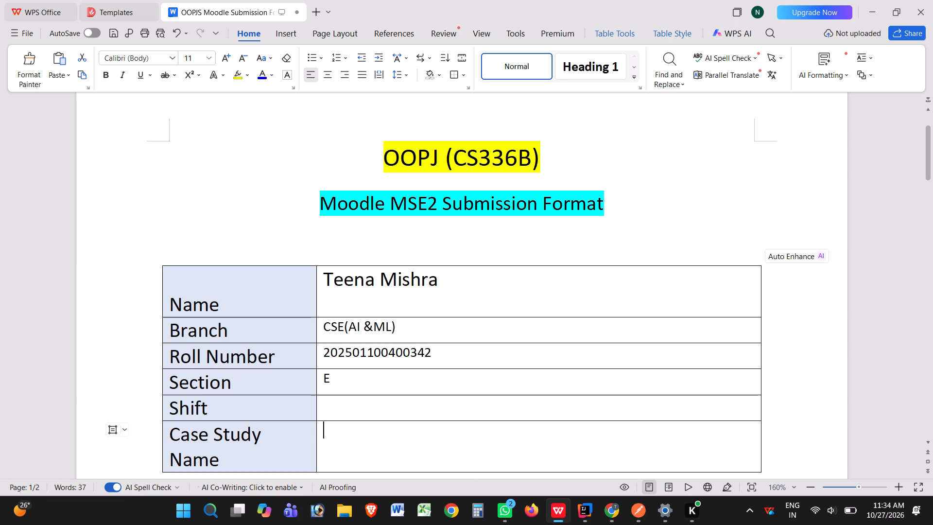
{"action": "left_click", "coordinate": [421, 439]}
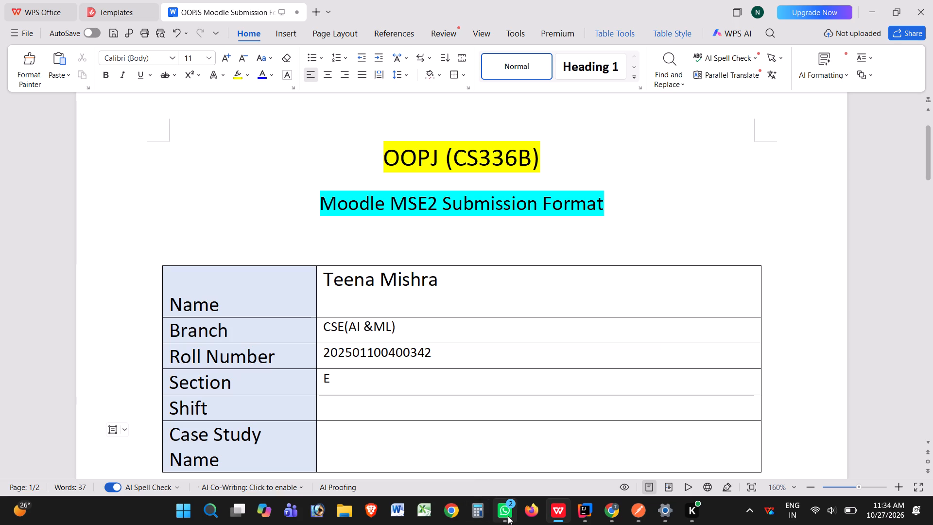
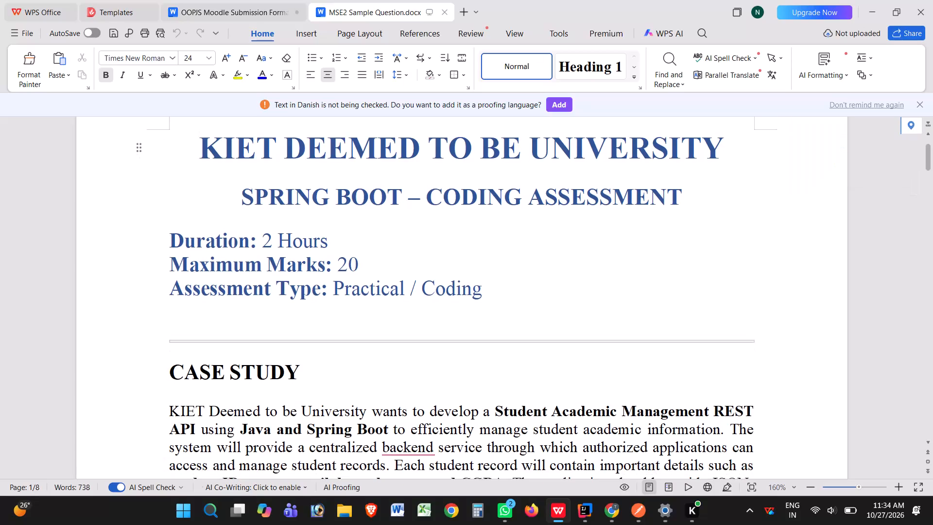
Copy the case study name "Student Academic Management REST API" from the CASE STUDY paragraph of the MSE2 sample question.
{"action": "left_click", "coordinate": [497, 412]}
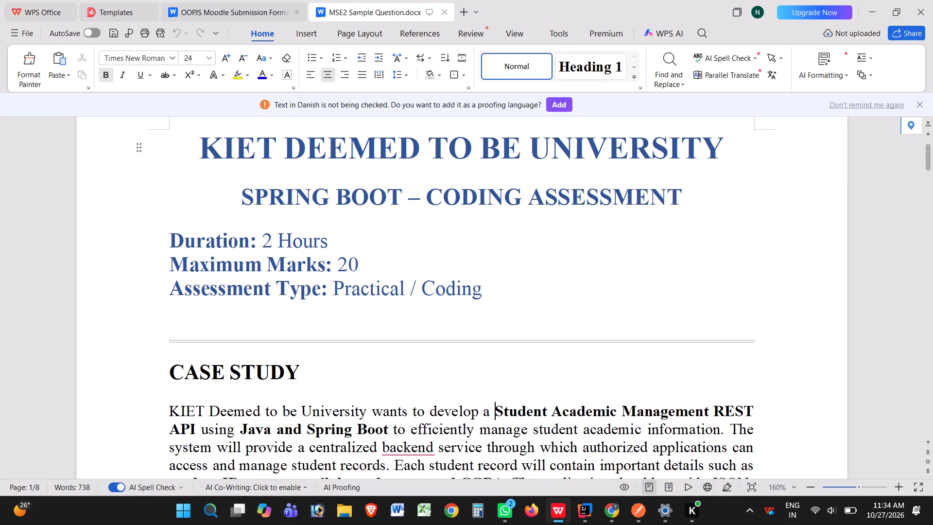
{"action": "left_click_drag", "start_coordinate": [497, 412], "coordinate": [184, 413]}
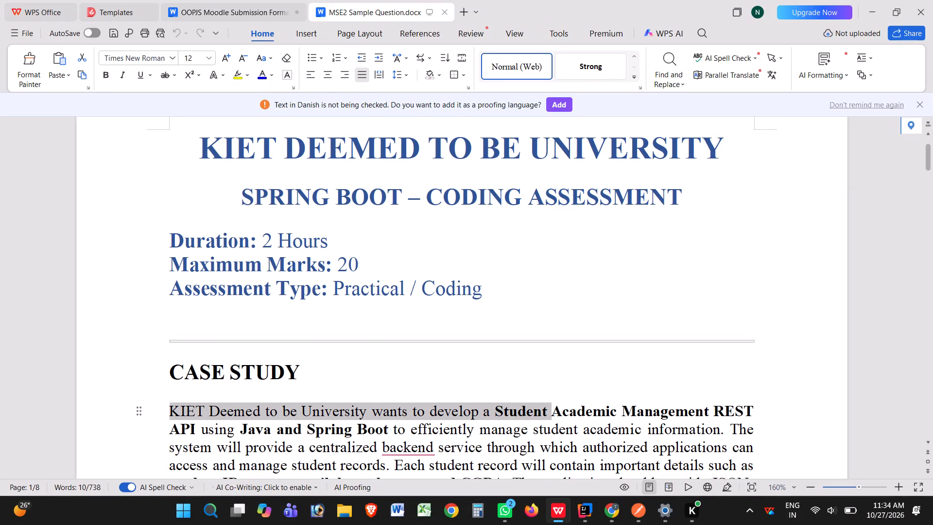
{"action": "left_click_drag", "start_coordinate": [184, 413], "coordinate": [188, 432]}
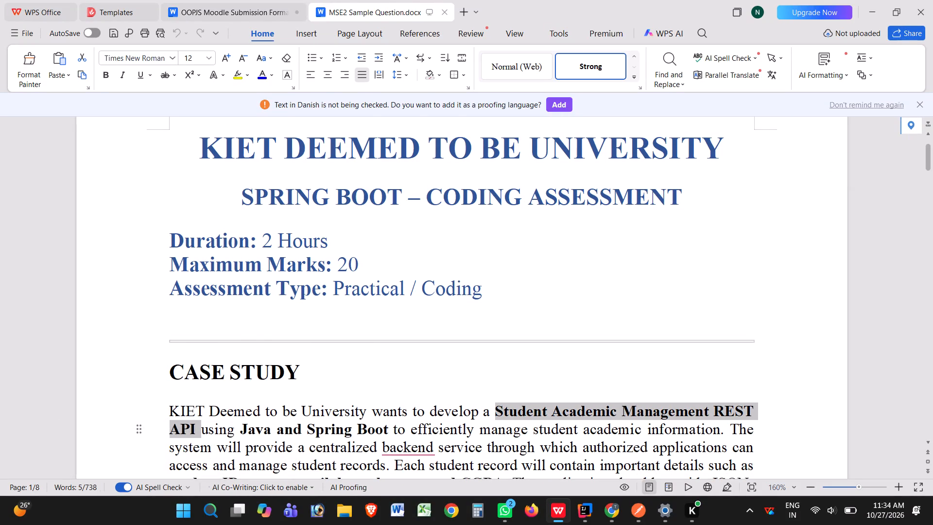
{"action": "key", "text": "ctrl+c"}
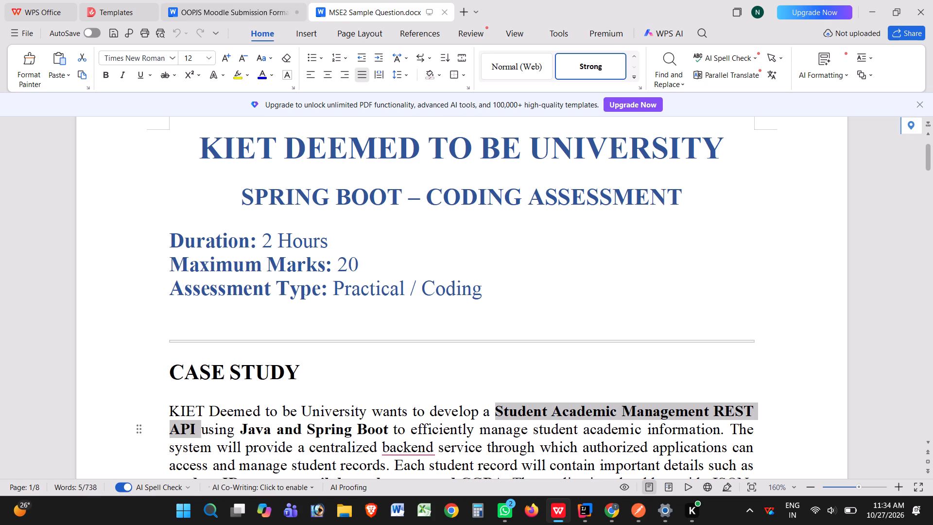
{"action": "scroll", "coordinate": [363, 392], "scroll_direction": "down", "scroll_amount": 1}
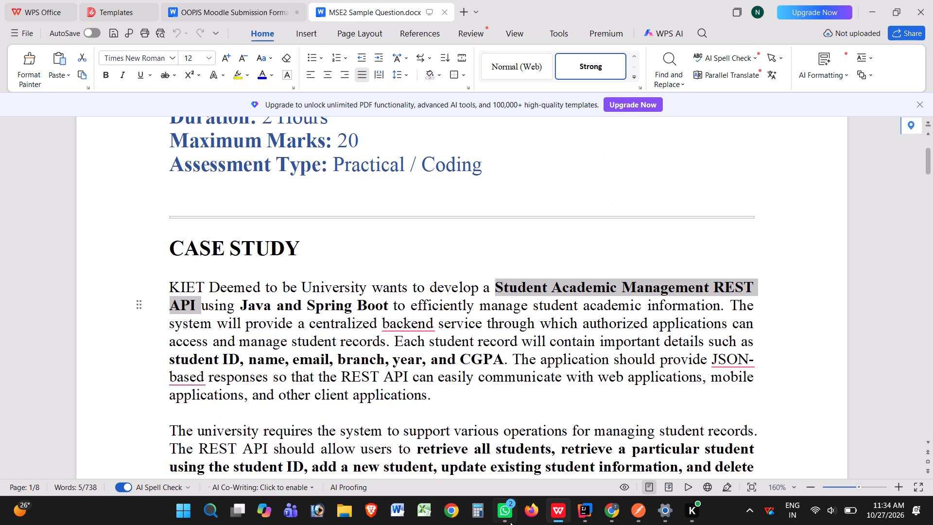
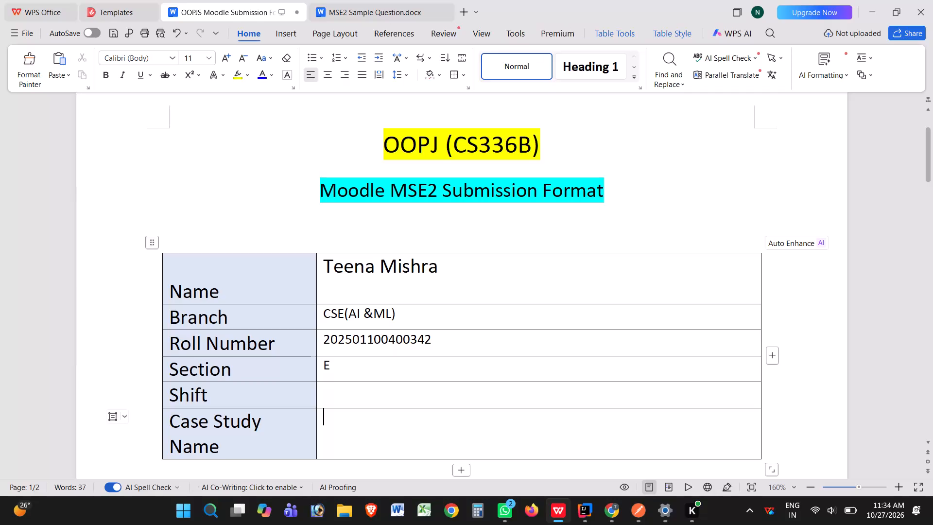
Paste the copied case study title "Student Academic Management REST API" into the empty cell of the table's Case Study Name row.
{"action": "key", "text": "ctrl+v"}
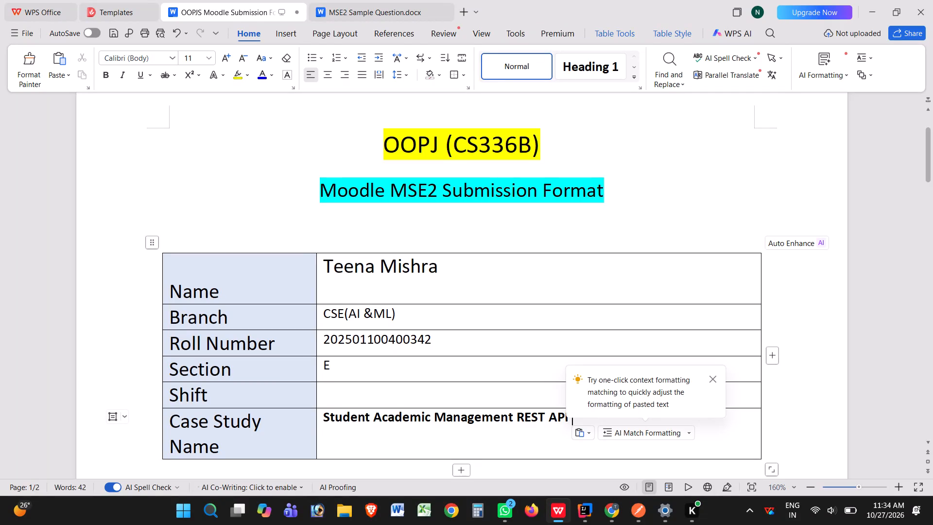
{"action": "left_click", "coordinate": [390, 435]}
Look through the numbered submission sections below the student details table, from the GitHub repository link to the required screenshots.
{"action": "scroll", "coordinate": [390, 435], "scroll_direction": "down", "scroll_amount": 3}
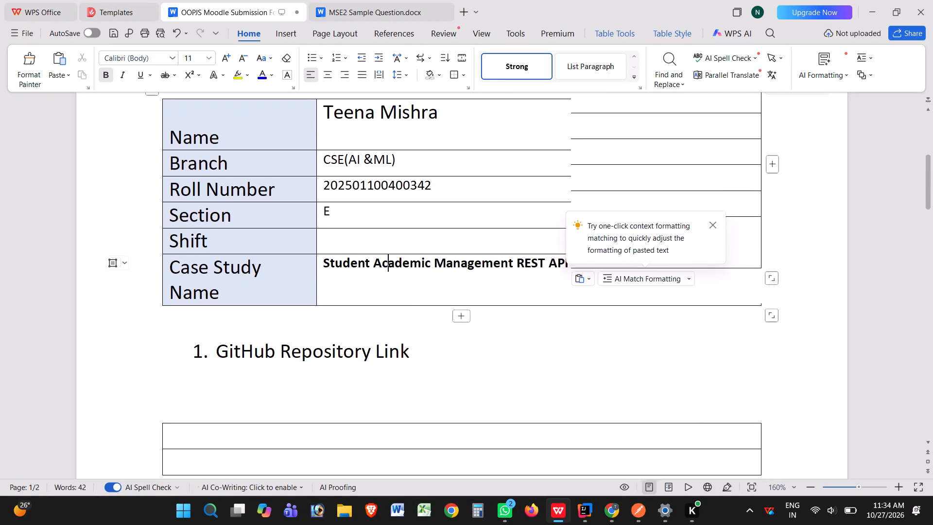
{"action": "scroll", "coordinate": [390, 435], "scroll_direction": "down", "scroll_amount": 5}
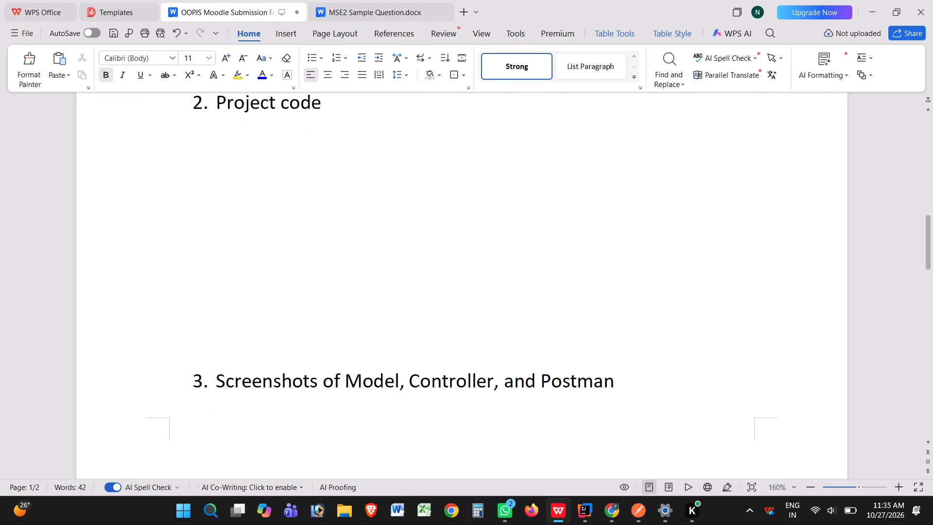
{"action": "scroll", "coordinate": [390, 435], "scroll_direction": "down", "scroll_amount": 2}
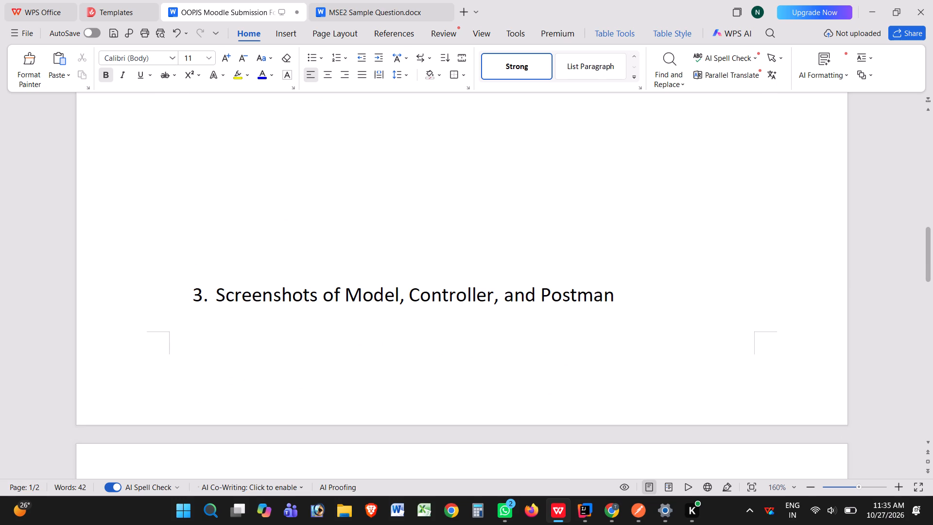
Review the remaining sections of the submission document to see which screenshots are required.
{"action": "scroll", "coordinate": [442, 318], "scroll_direction": "down", "scroll_amount": 1}
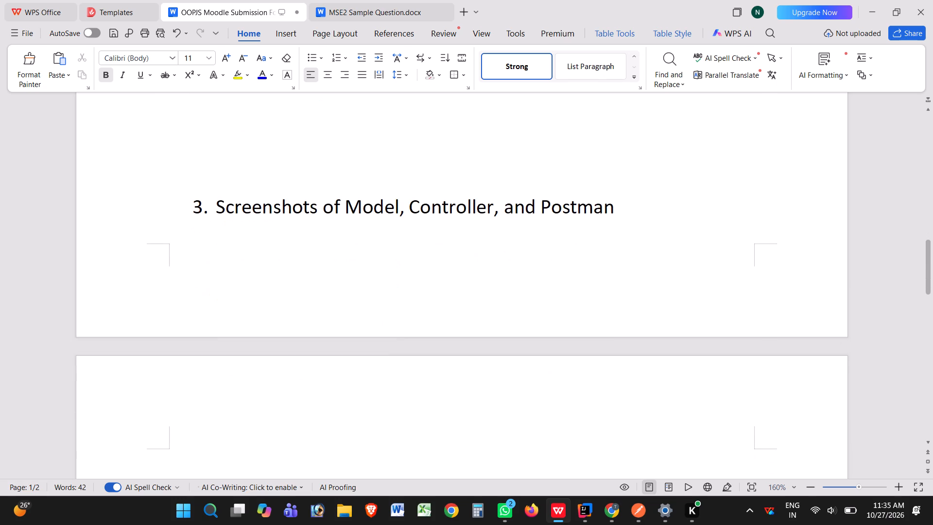
{"action": "scroll", "coordinate": [442, 318], "scroll_direction": "down", "scroll_amount": 1}
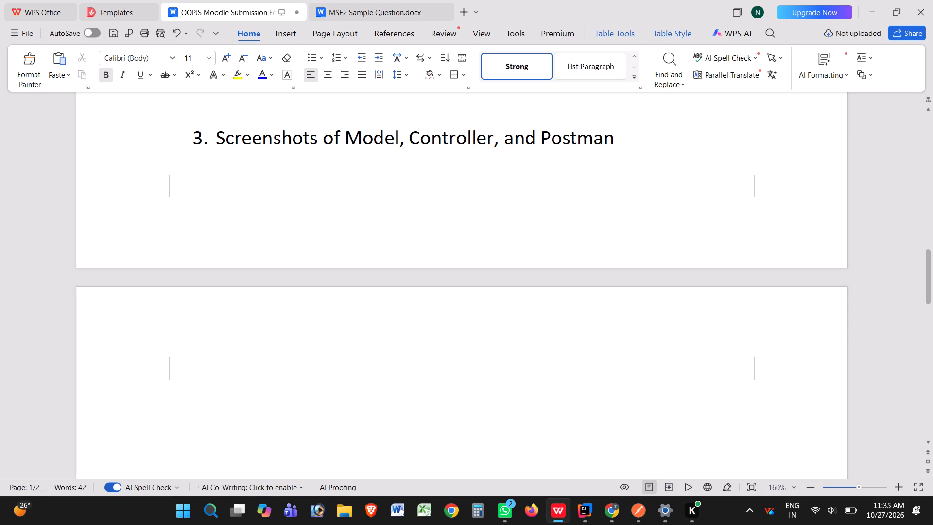
{"action": "scroll", "coordinate": [455, 324], "scroll_direction": "down", "scroll_amount": 1}
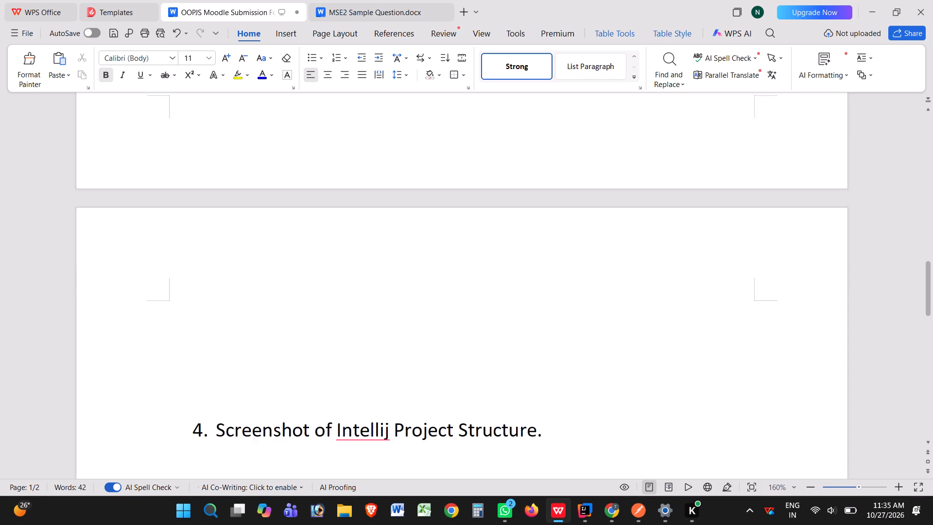
{"action": "scroll", "coordinate": [455, 324], "scroll_direction": "down", "scroll_amount": 3}
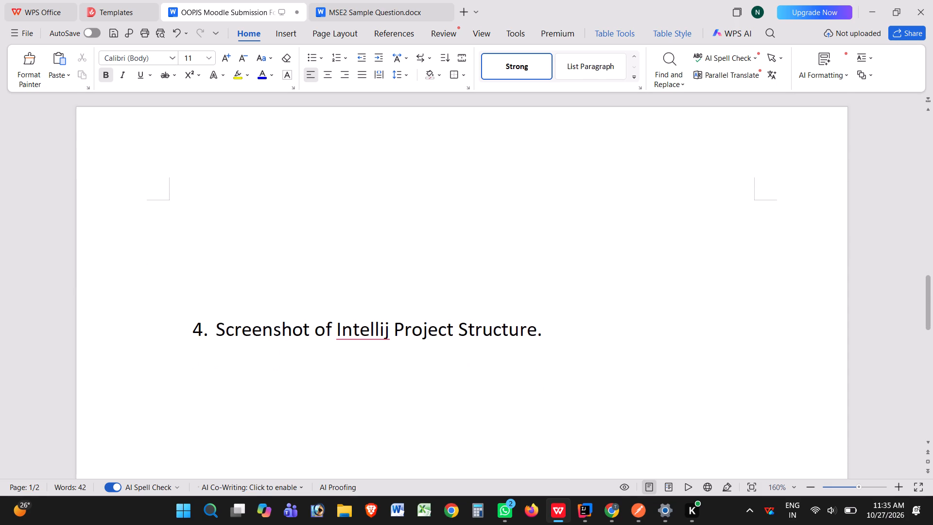
{"action": "scroll", "coordinate": [455, 324], "scroll_direction": "down", "scroll_amount": 1}
Switch to IntelliJ IDEA, hide the Run output and bring the beginning of StudentController.java into view.
{"action": "left_click", "coordinate": [579, 517]}
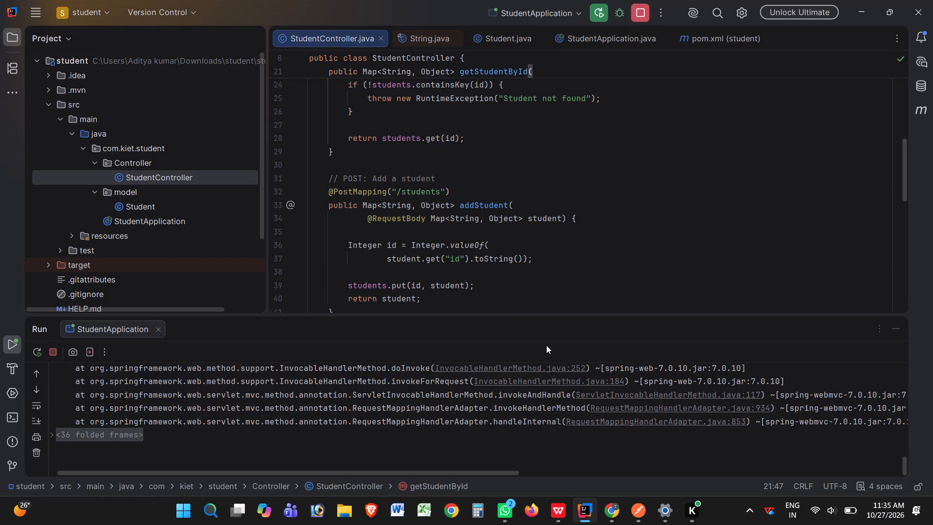
{"action": "left_click", "coordinate": [900, 323]}
{"action": "scroll", "coordinate": [669, 288], "scroll_direction": "up", "scroll_amount": 1}
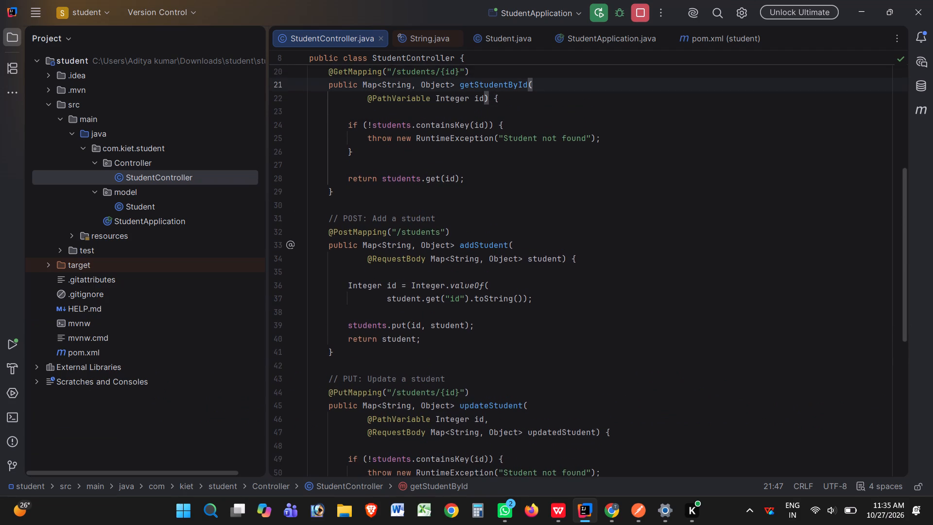
{"action": "scroll", "coordinate": [669, 288], "scroll_direction": "up", "scroll_amount": 2}
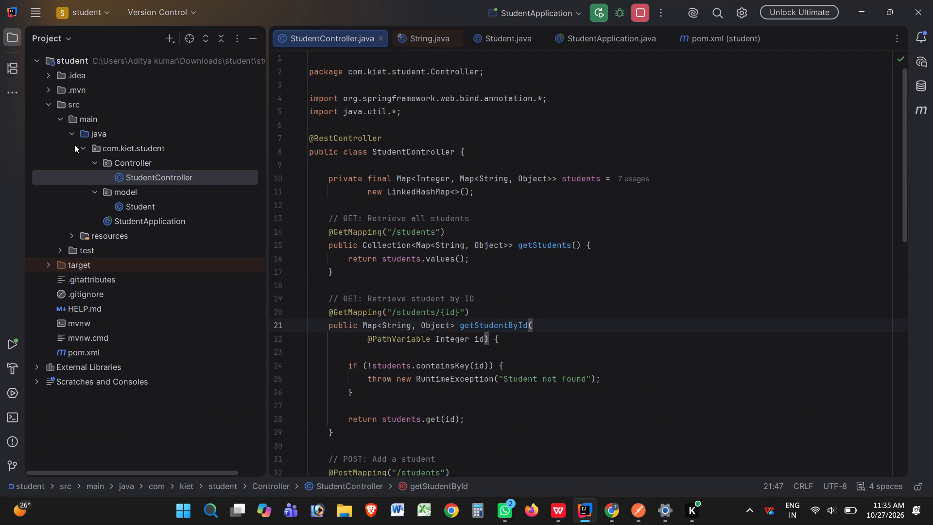
Expand the Controller, model, resources, test and target folders in the student project tree.
{"action": "left_click", "coordinate": [79, 146]}
{"action": "left_click", "coordinate": [79, 146]}
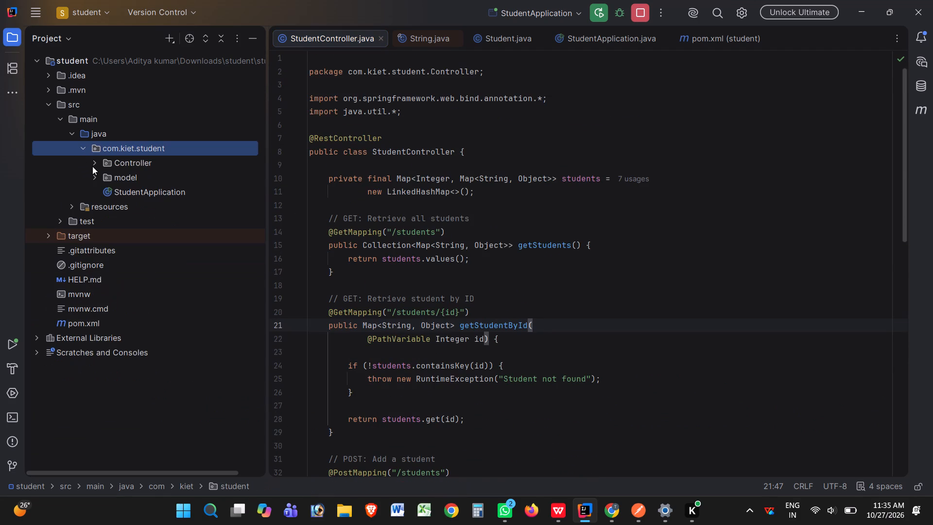
{"action": "left_click", "coordinate": [92, 166]}
{"action": "left_click", "coordinate": [94, 189]}
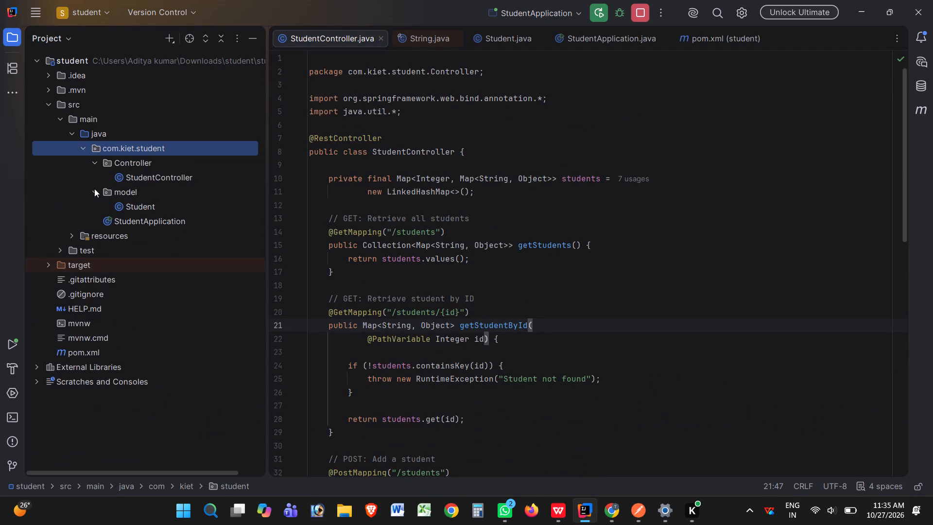
{"action": "left_click", "coordinate": [74, 234]}
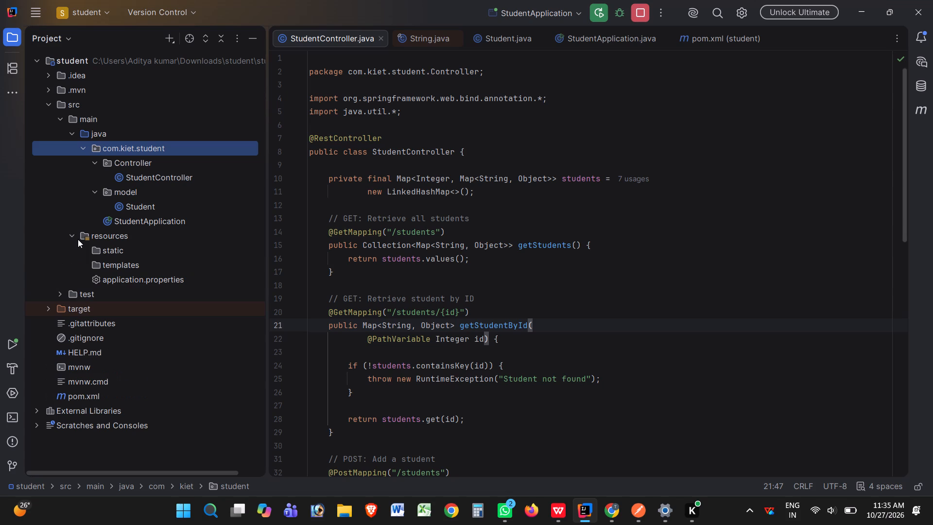
{"action": "left_click", "coordinate": [57, 292]}
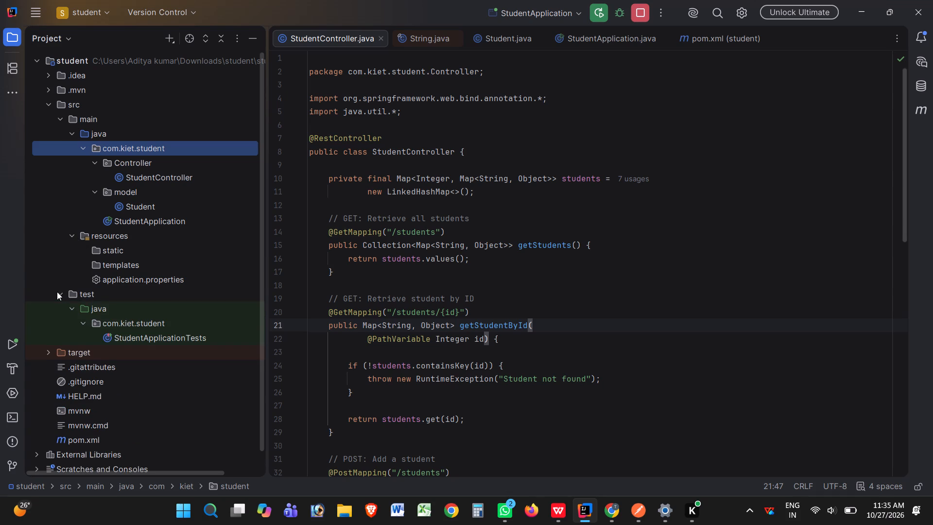
{"action": "left_click", "coordinate": [49, 351]}
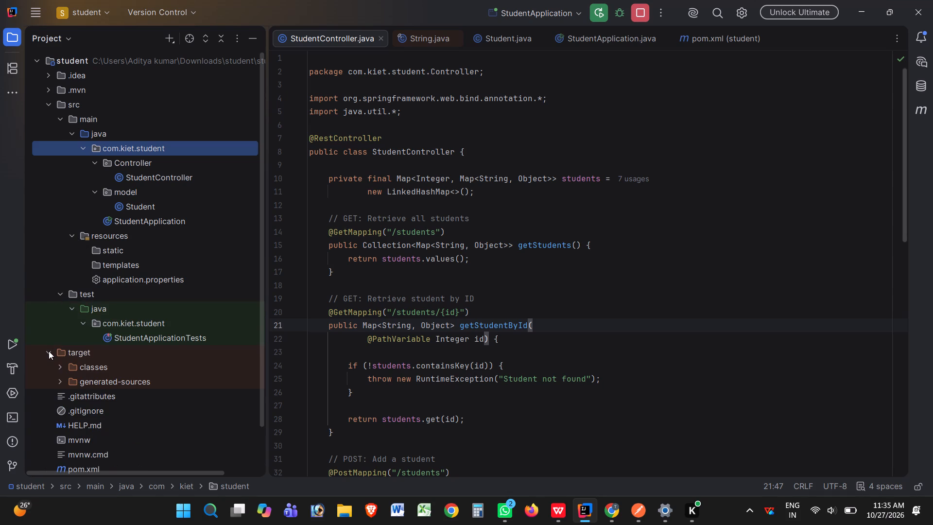
Collapse and reopen the main folder, leaving Controller and model collapsed and the java package, resources and test folders expanded.
{"action": "left_click", "coordinate": [61, 116]}
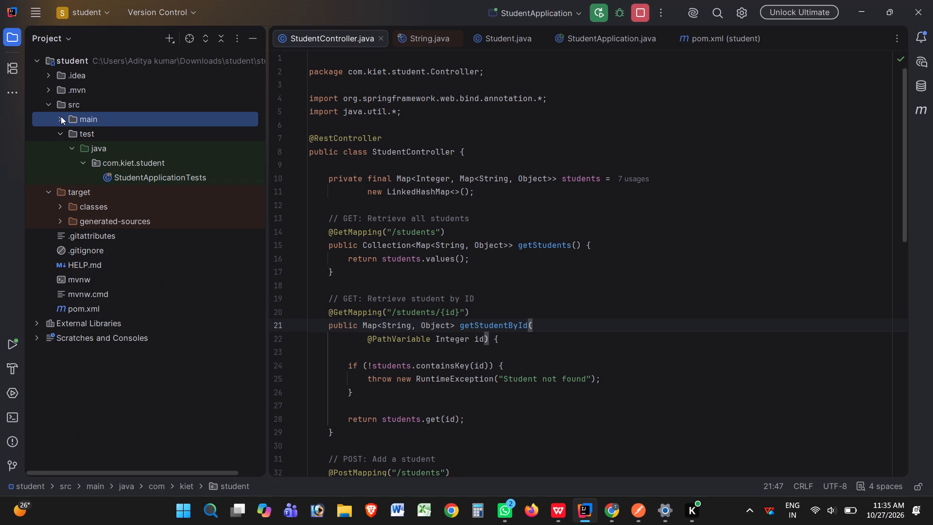
{"action": "left_click", "coordinate": [61, 116]}
{"action": "left_click", "coordinate": [69, 133]}
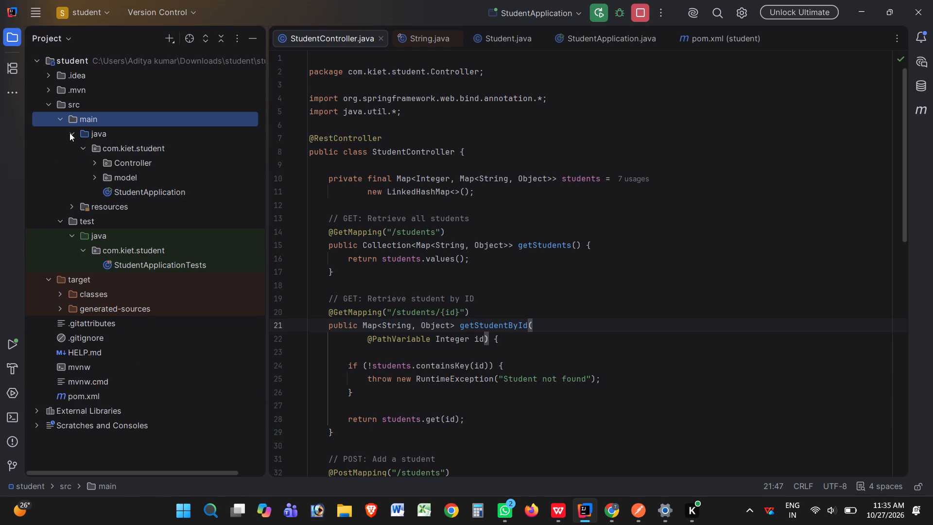
{"action": "left_click", "coordinate": [83, 152]}
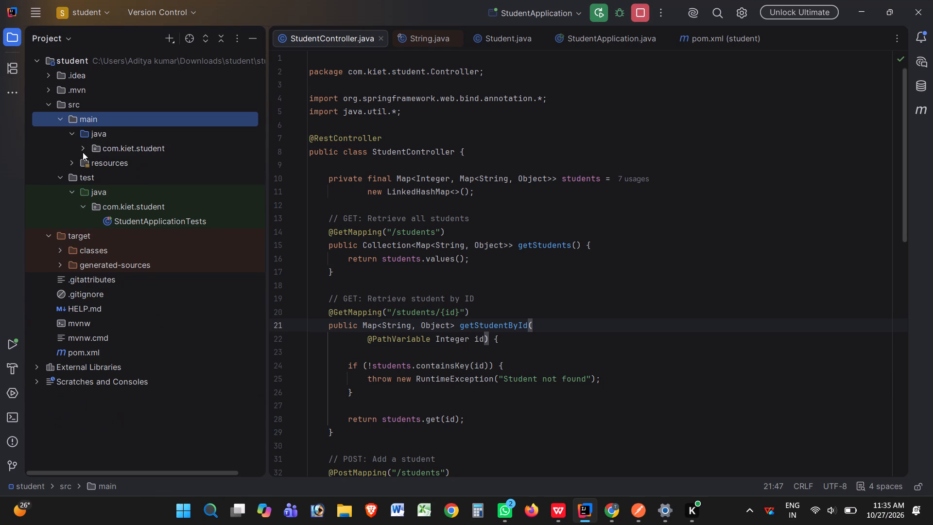
{"action": "left_click", "coordinate": [83, 152]}
{"action": "left_click", "coordinate": [73, 202]}
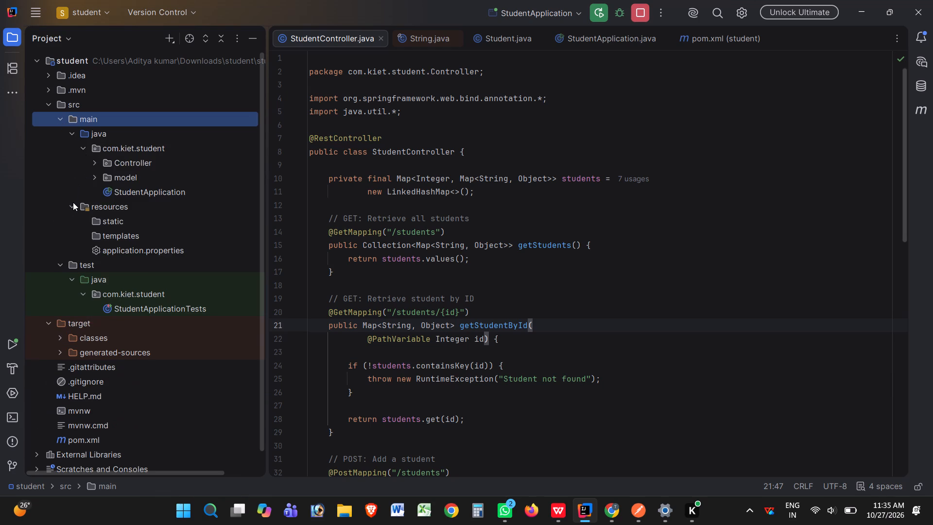
{"action": "left_click", "coordinate": [69, 273]}
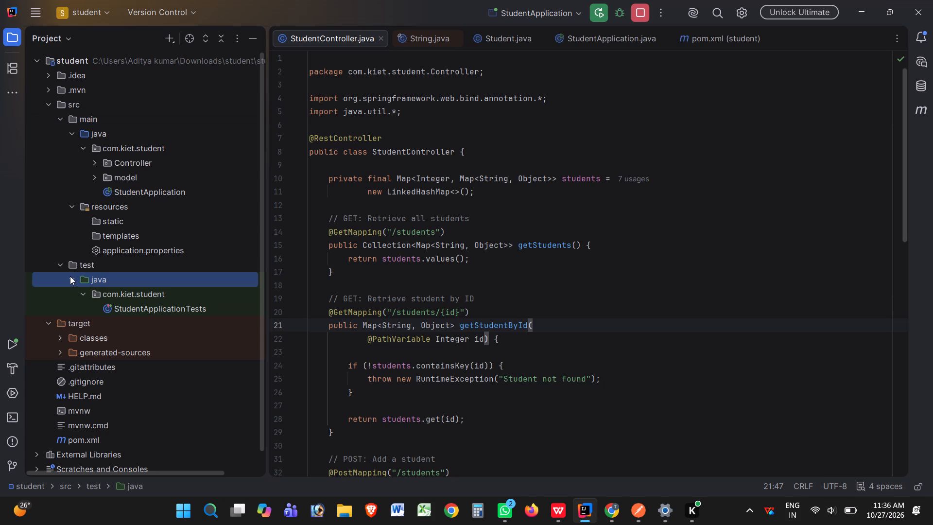
{"action": "left_click", "coordinate": [83, 295]}
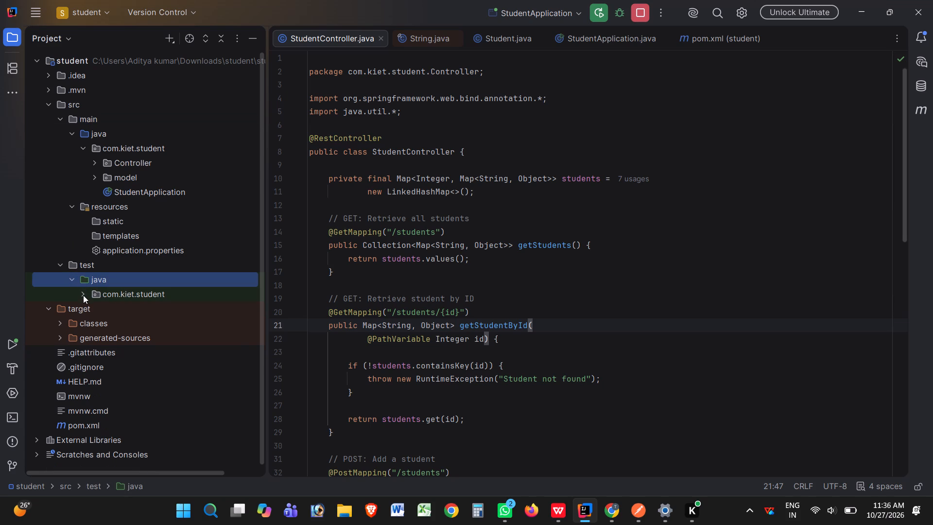
{"action": "left_click", "coordinate": [83, 295]}
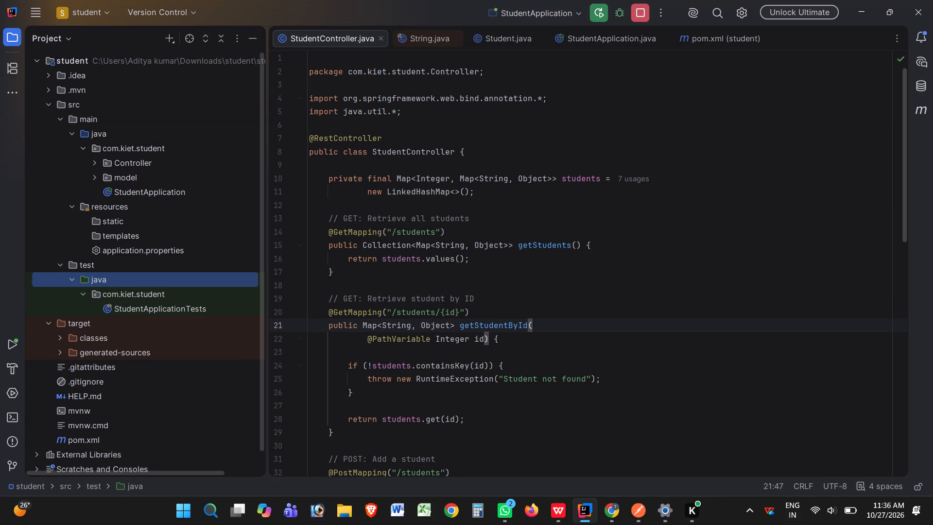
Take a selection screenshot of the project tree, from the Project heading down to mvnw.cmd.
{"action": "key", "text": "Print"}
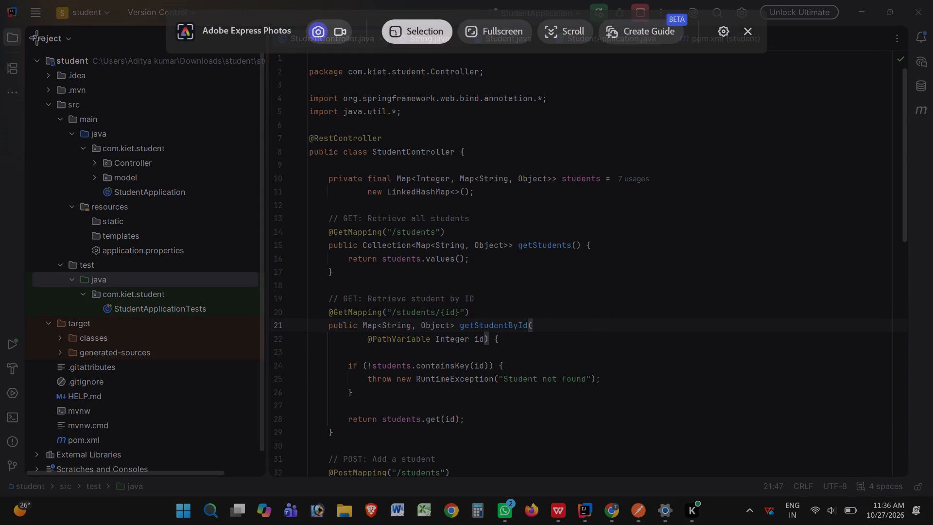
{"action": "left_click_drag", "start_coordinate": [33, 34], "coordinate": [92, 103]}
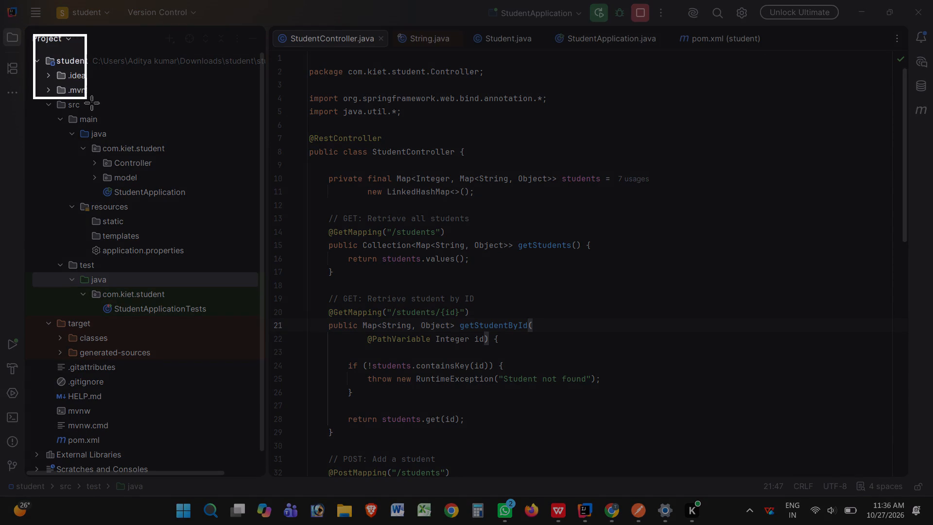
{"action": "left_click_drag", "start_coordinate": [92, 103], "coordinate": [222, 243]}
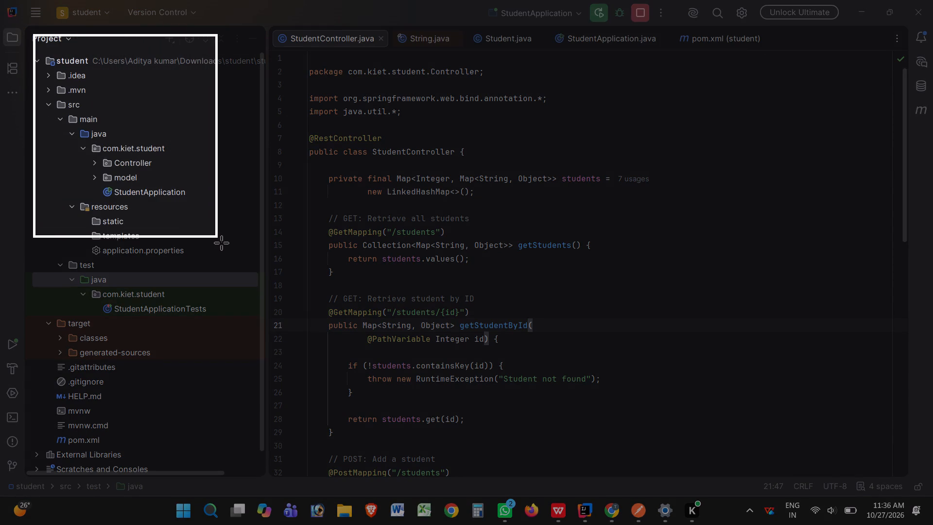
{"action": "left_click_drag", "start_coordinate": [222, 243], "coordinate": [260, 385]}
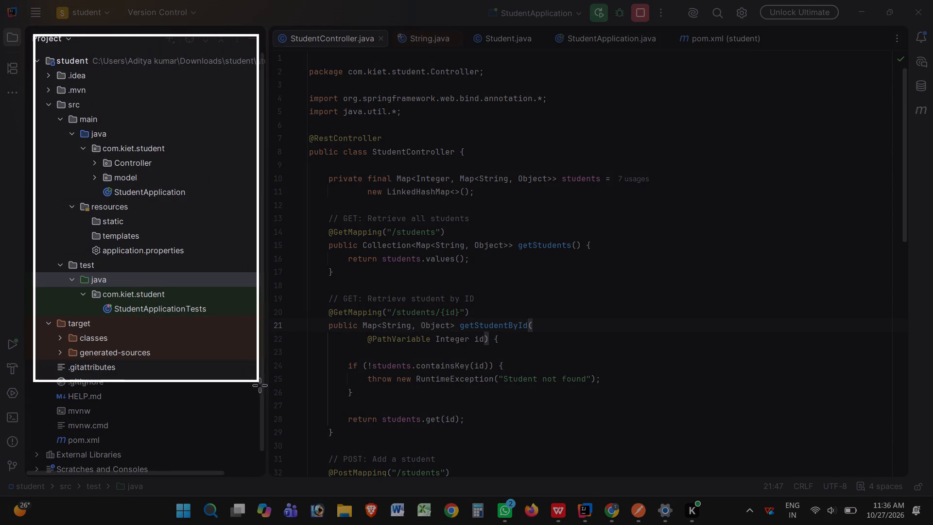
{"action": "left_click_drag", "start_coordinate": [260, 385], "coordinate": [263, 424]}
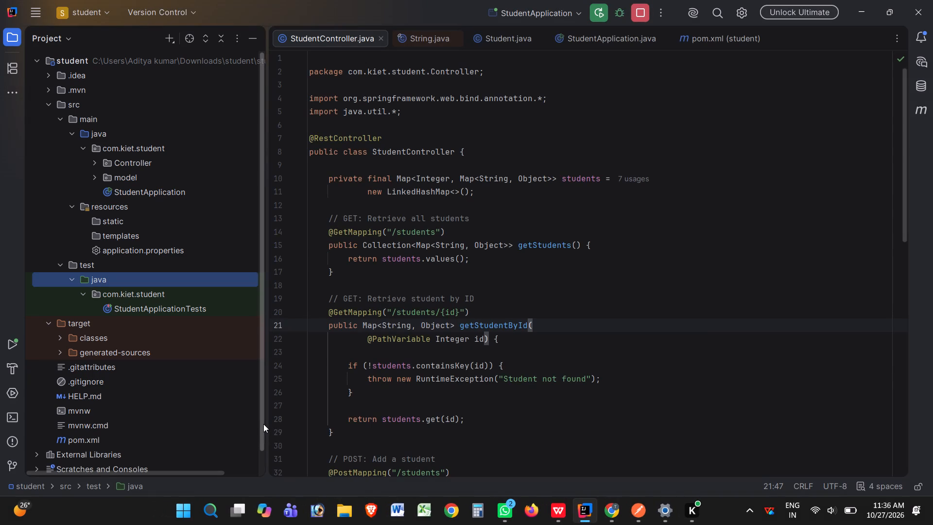
Take a larger selection screenshot of the whole project tree, from the project name row down to the file path row beneath Scratches and Consoles.
{"action": "key", "text": "Print"}
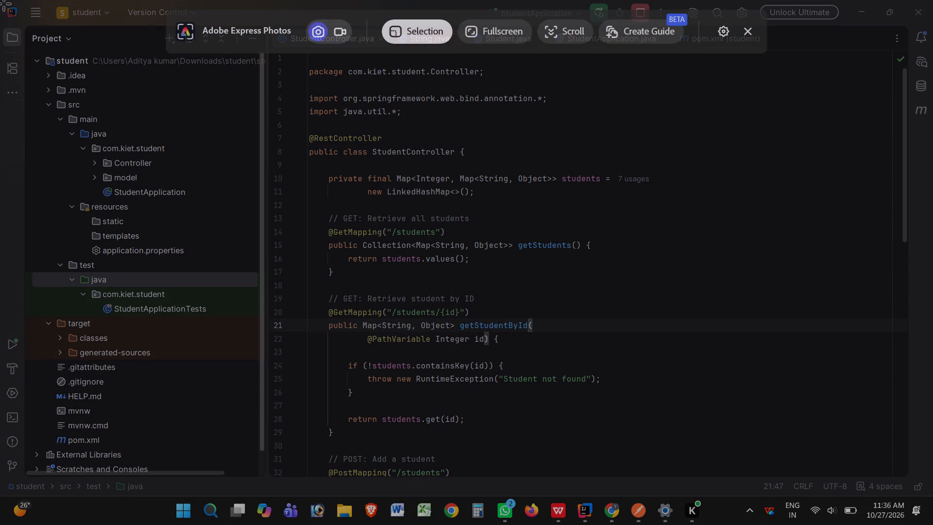
{"action": "left_click_drag", "start_coordinate": [5, 5], "coordinate": [243, 264]}
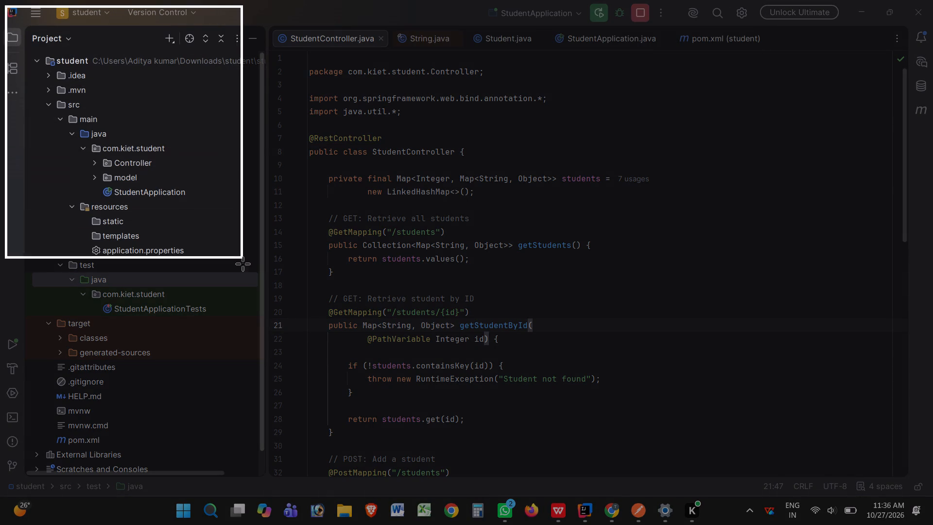
{"action": "left_click_drag", "start_coordinate": [243, 264], "coordinate": [259, 385]}
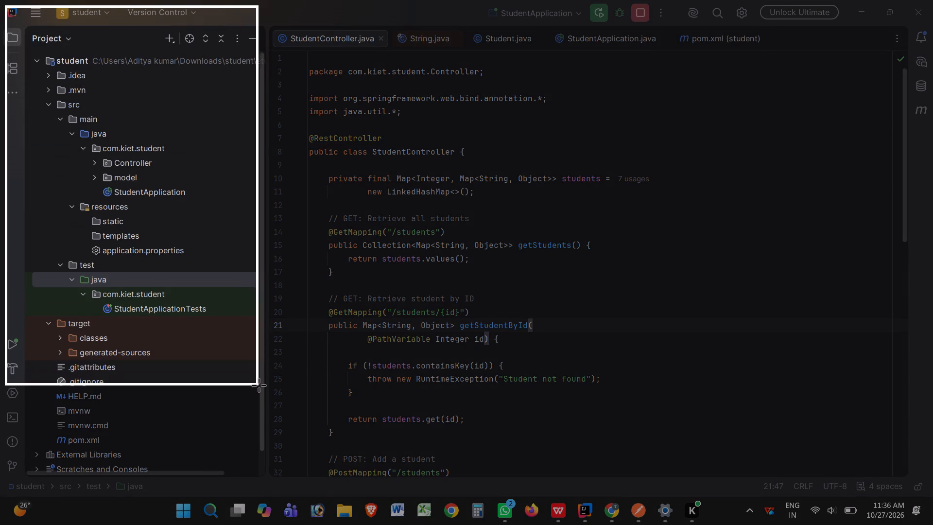
{"action": "left_click_drag", "start_coordinate": [259, 385], "coordinate": [258, 430]}
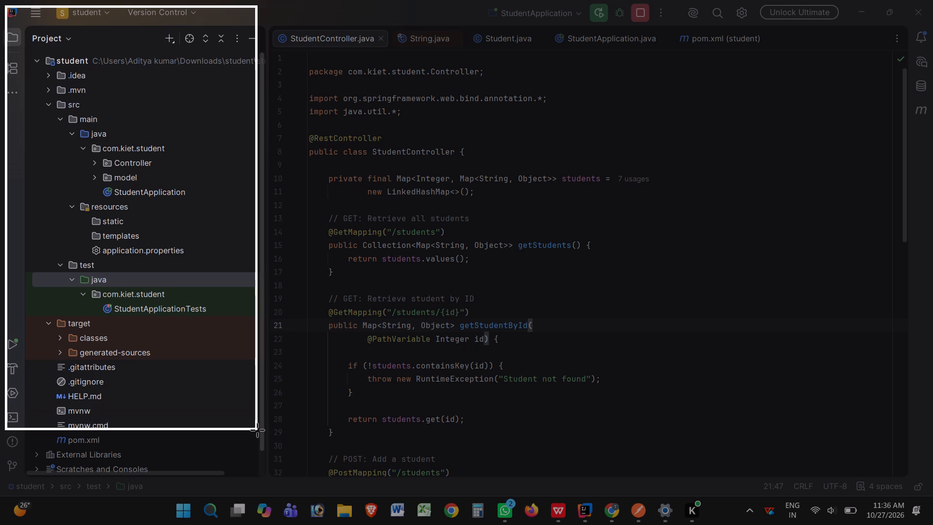
{"action": "left_click_drag", "start_coordinate": [258, 430], "coordinate": [260, 495]}
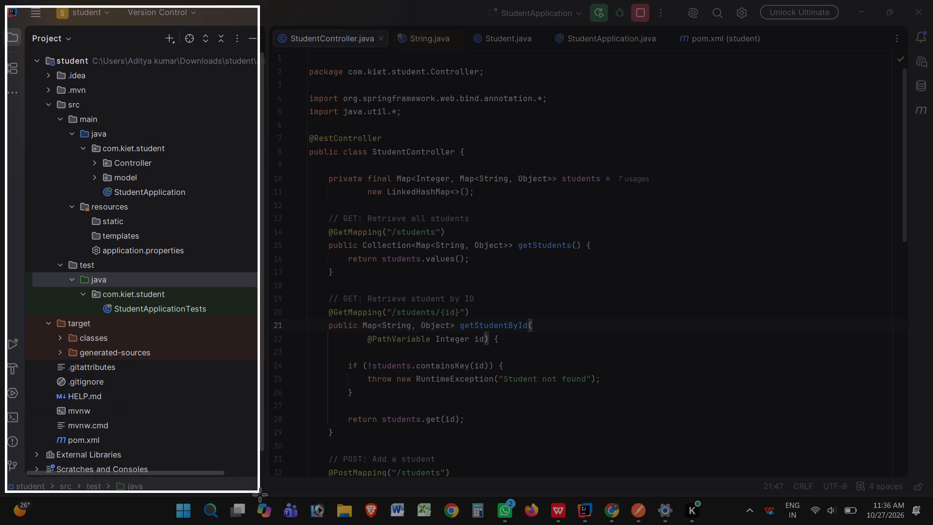
Finish the selection screenshot of the whole project tree, from the project name row down to the file path row beneath Scratches and Consoles.
{"action": "left_click_drag", "start_coordinate": [260, 495], "coordinate": [260, 495]}
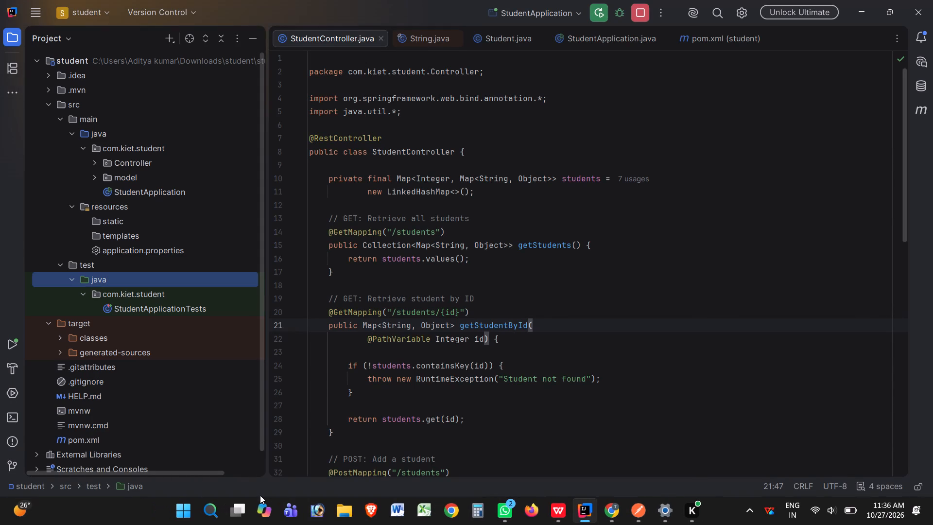
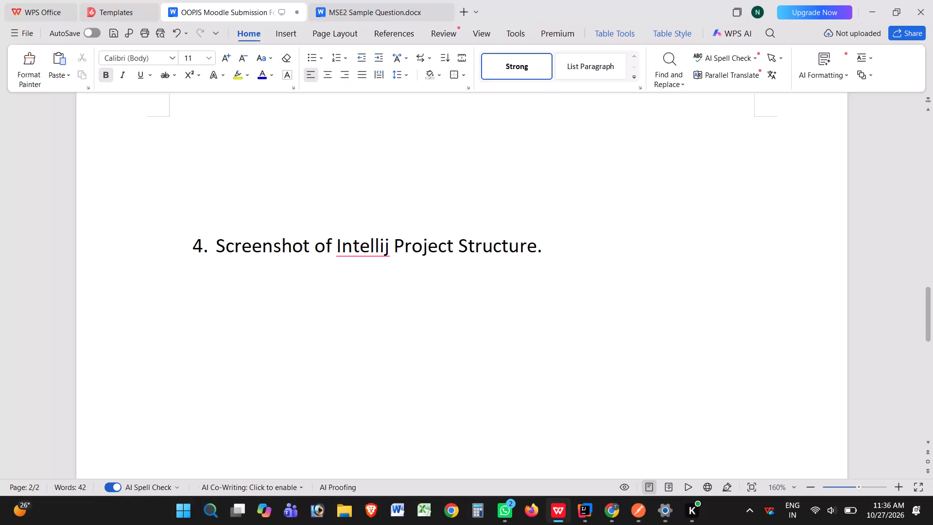
Paste the captured project tree screenshot on a new unnumbered line beneath heading 4, Screenshot of Intellij Project Structure.
{"action": "left_click", "coordinate": [511, 310]}
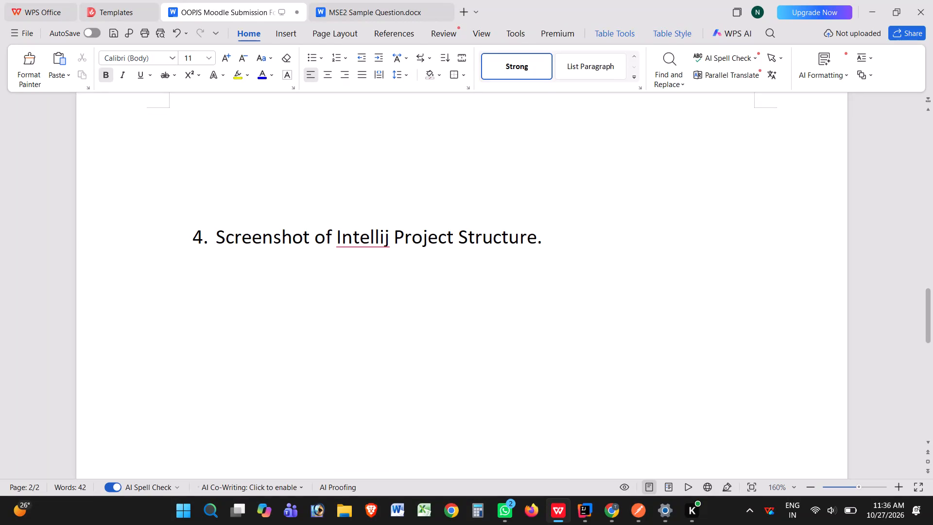
{"action": "left_click", "coordinate": [568, 237]}
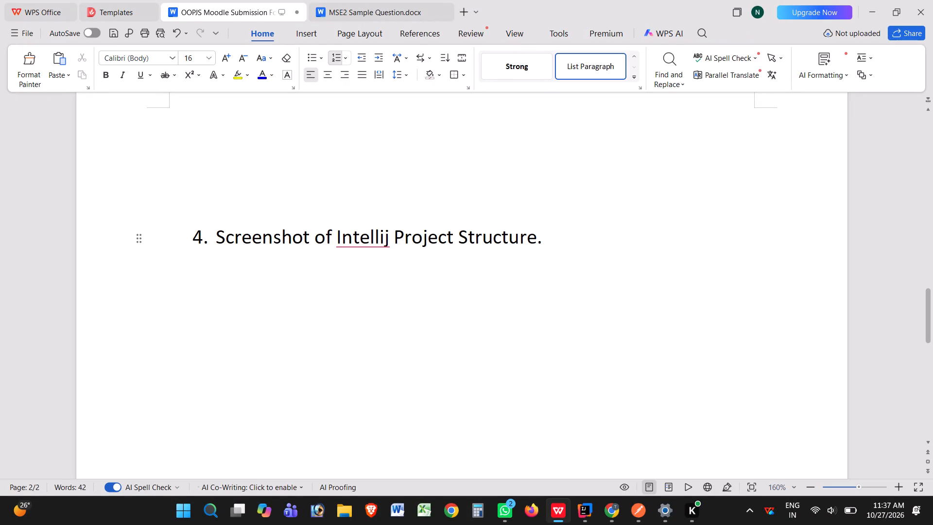
{"action": "key", "text": "Return"}
{"action": "key", "text": "BackSpace"}
{"action": "right_click", "coordinate": [469, 284]}
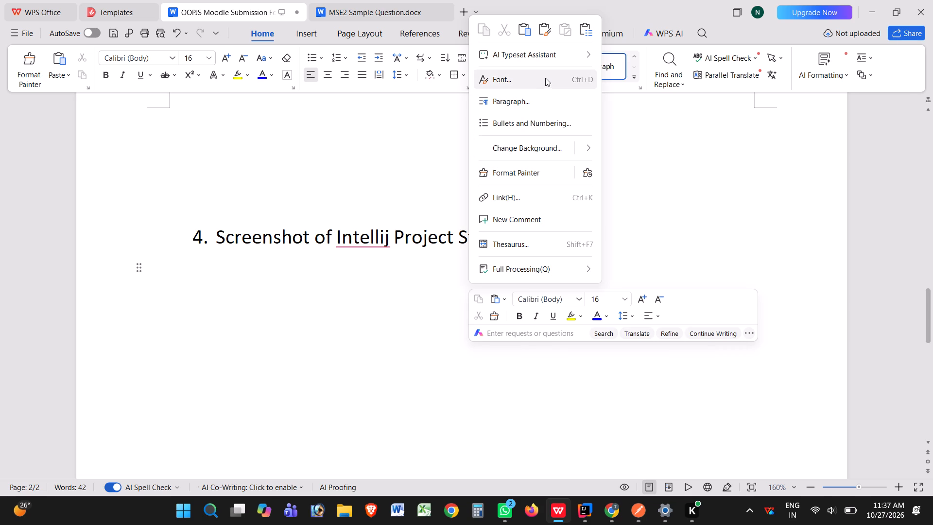
{"action": "left_click", "coordinate": [522, 33]}
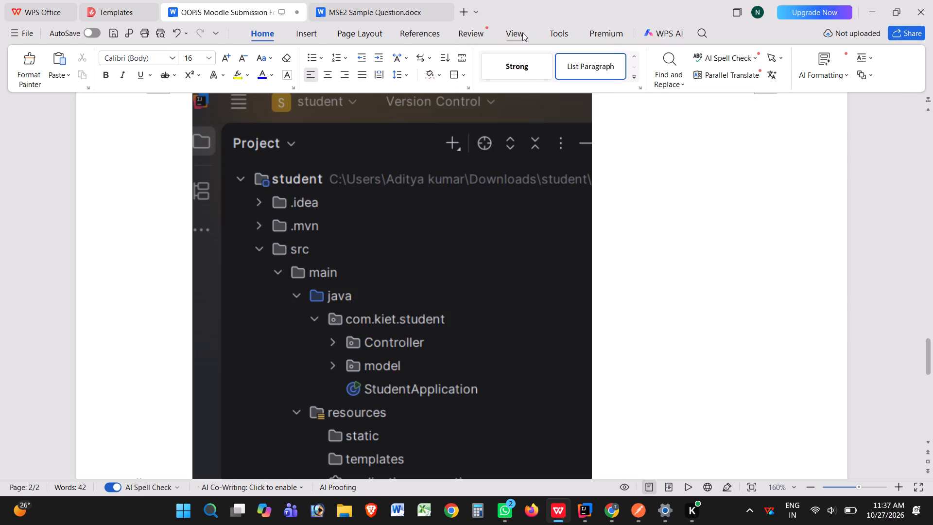
Shrink the pasted project structure screenshot proportionally to about 7.34 in high by 3.78 in wide.
{"action": "scroll", "coordinate": [459, 354], "scroll_direction": "up", "scroll_amount": 1}
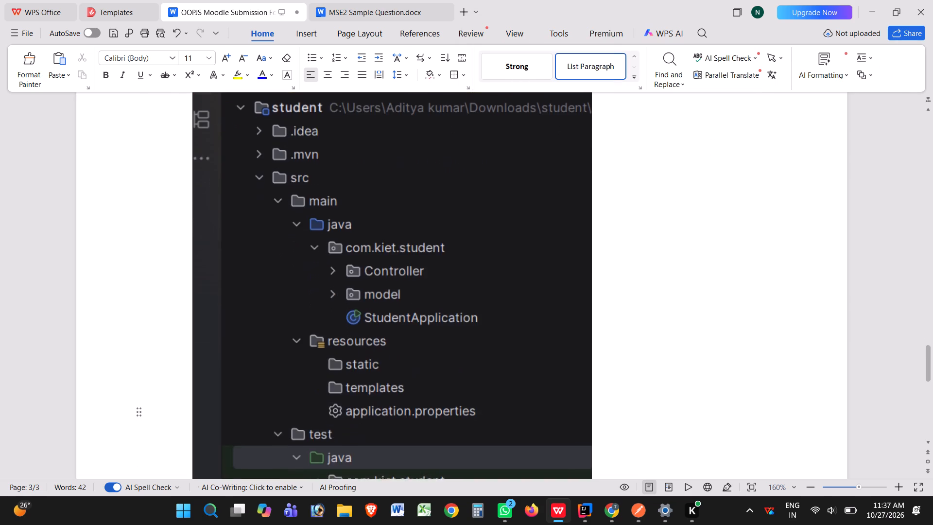
{"action": "scroll", "coordinate": [459, 354], "scroll_direction": "up", "scroll_amount": 1}
{"action": "left_click_drag", "start_coordinate": [499, 156], "coordinate": [583, 173]}
{"action": "left_click", "coordinate": [583, 173]}
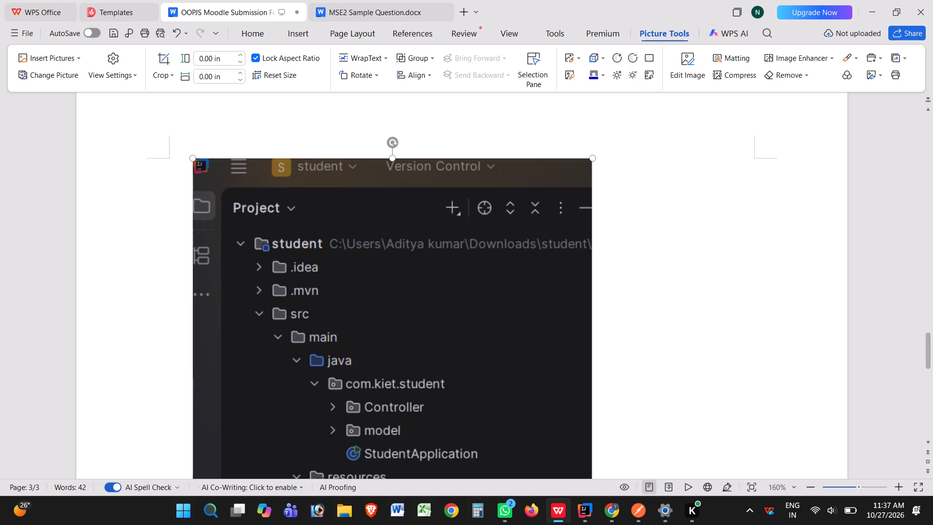
{"action": "left_click_drag", "start_coordinate": [594, 159], "coordinate": [502, 255]}
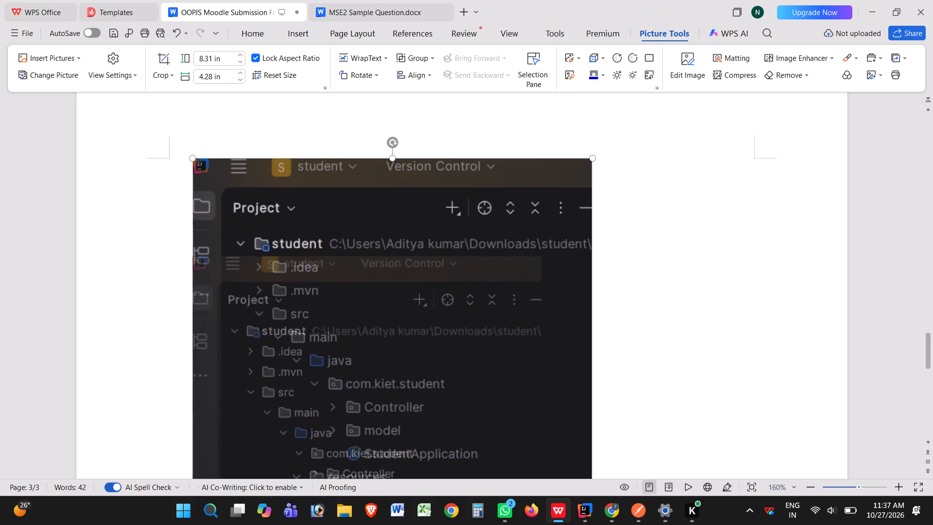
{"action": "left_click_drag", "start_coordinate": [502, 255], "coordinate": [502, 250]}
{"action": "scroll", "coordinate": [642, 292], "scroll_direction": "up", "scroll_amount": 2}
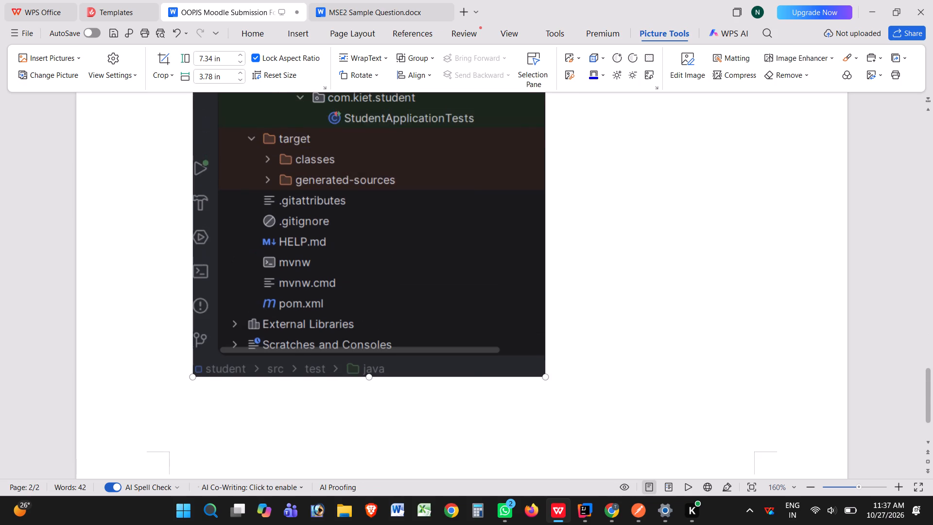
Shrink the project structure screenshot under heading 4 proportionally to about 4.72 in high and 2.43 in wide.
{"action": "scroll", "coordinate": [642, 292], "scroll_direction": "up", "scroll_amount": 5}
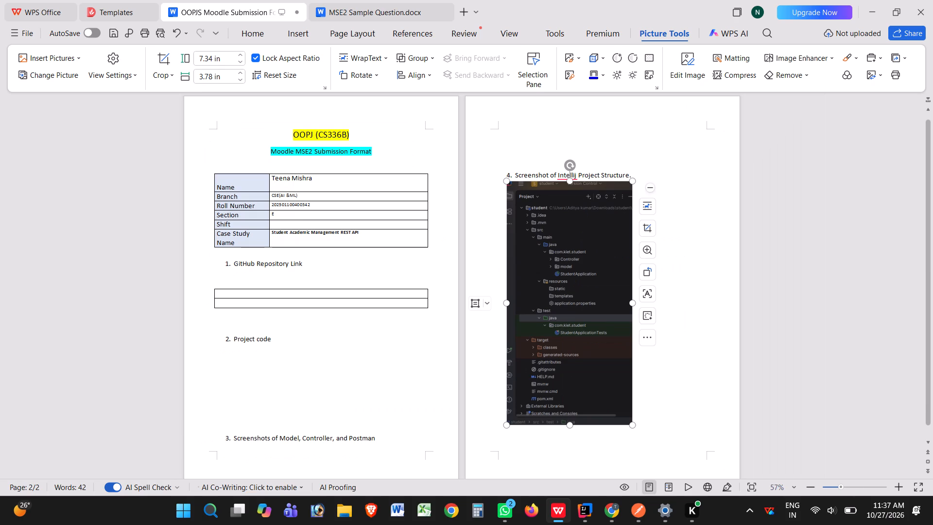
{"action": "scroll", "coordinate": [387, 359], "scroll_direction": "down", "scroll_amount": 1}
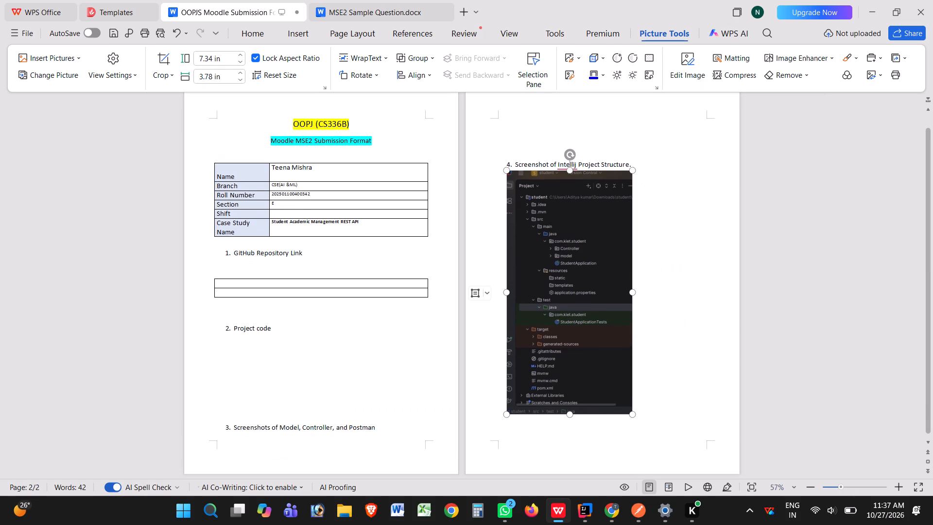
{"action": "scroll", "coordinate": [387, 359], "scroll_direction": "down", "scroll_amount": 1}
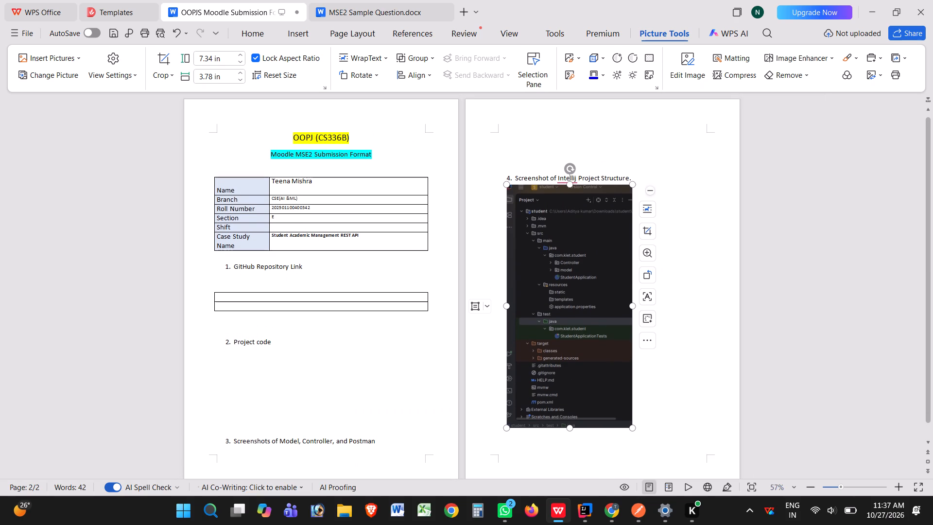
{"action": "left_click_drag", "start_coordinate": [632, 427], "coordinate": [602, 331]}
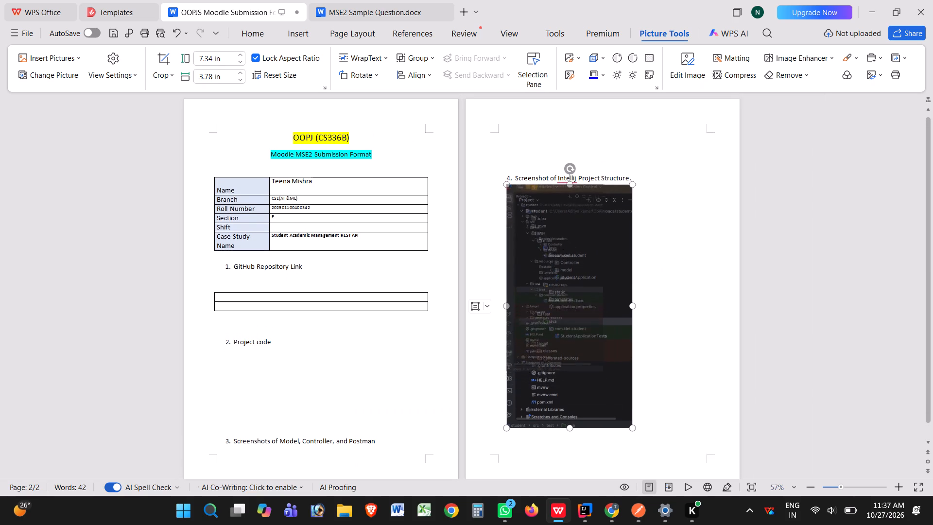
{"action": "left_click_drag", "start_coordinate": [602, 331], "coordinate": [600, 329]}
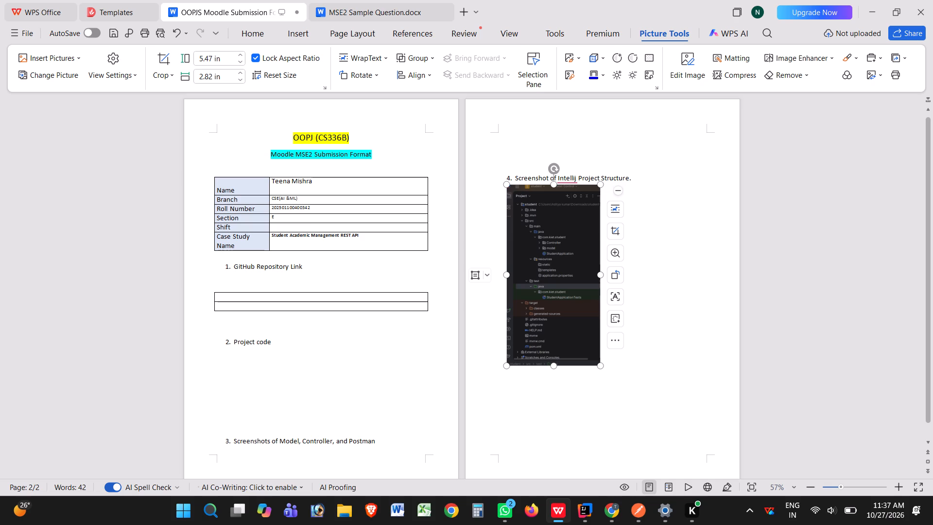
{"action": "left_click_drag", "start_coordinate": [600, 186], "coordinate": [580, 210]}
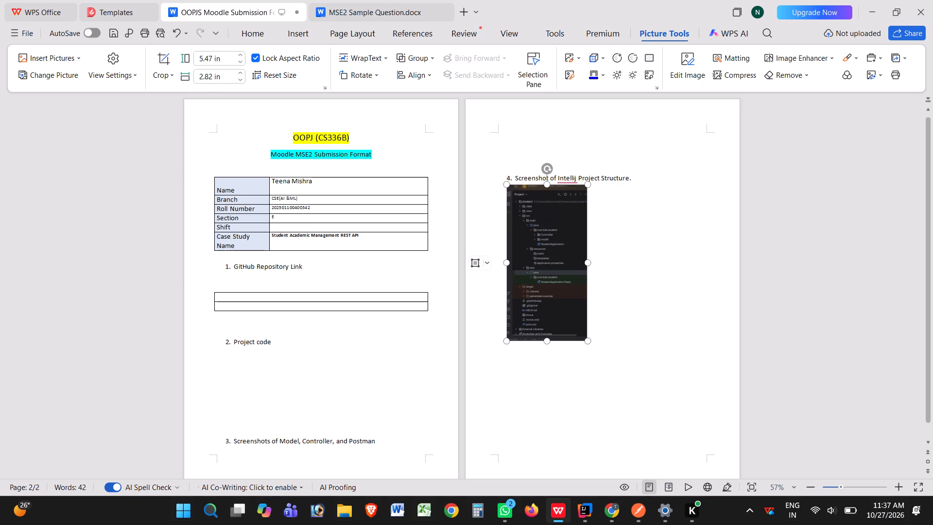
{"action": "scroll", "coordinate": [666, 266], "scroll_direction": "up", "scroll_amount": 1}
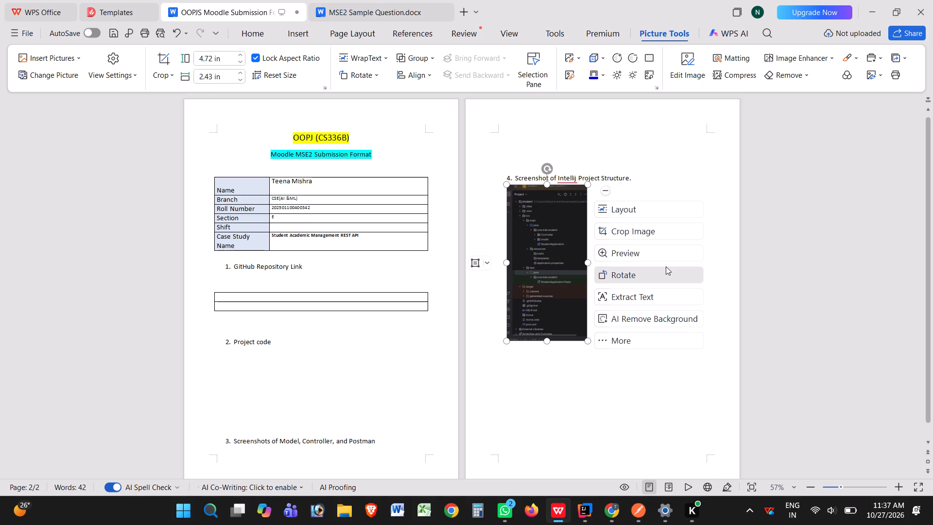
{"action": "scroll", "coordinate": [666, 266], "scroll_direction": "up", "scroll_amount": 1}
{"action": "left_click", "coordinate": [622, 373]}
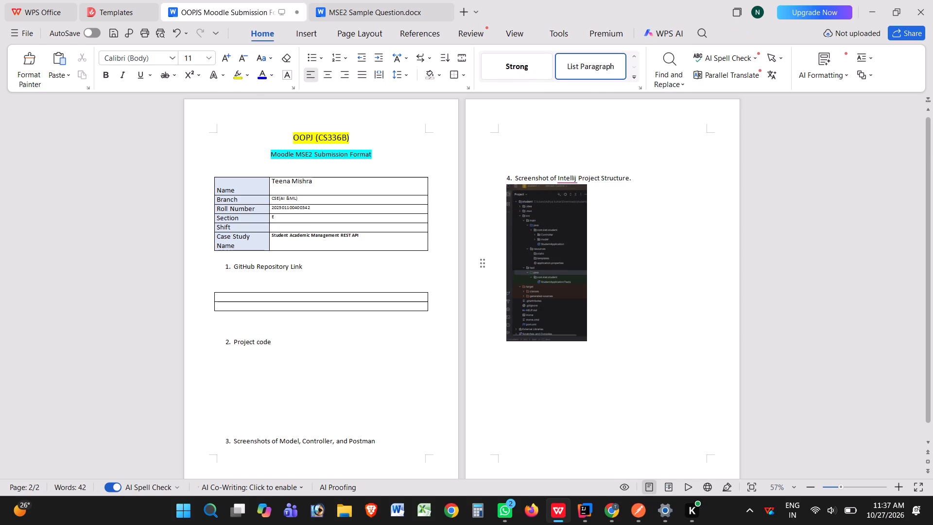
Review the submission document from the student details table through headings 1 to 4 and the resized project structure screenshot.
{"action": "scroll", "coordinate": [638, 304], "scroll_direction": "down", "scroll_amount": 6}
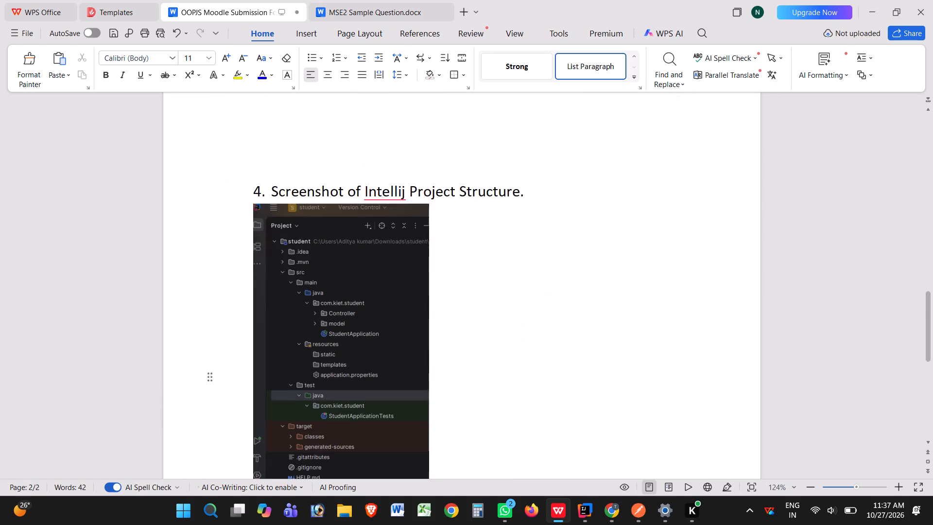
{"action": "scroll", "coordinate": [638, 304], "scroll_direction": "down", "scroll_amount": 3}
{"action": "scroll", "coordinate": [638, 304], "scroll_direction": "up", "scroll_amount": 4}
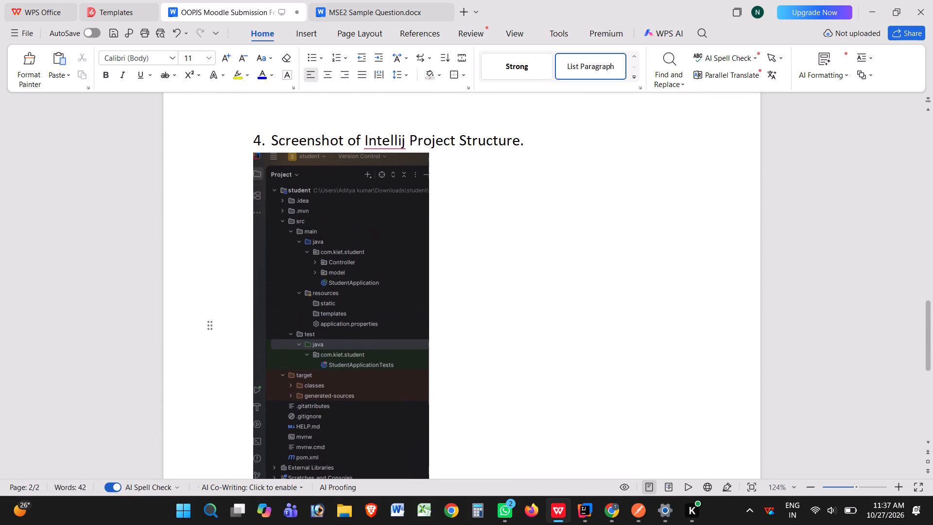
{"action": "scroll", "coordinate": [638, 304], "scroll_direction": "up", "scroll_amount": 2}
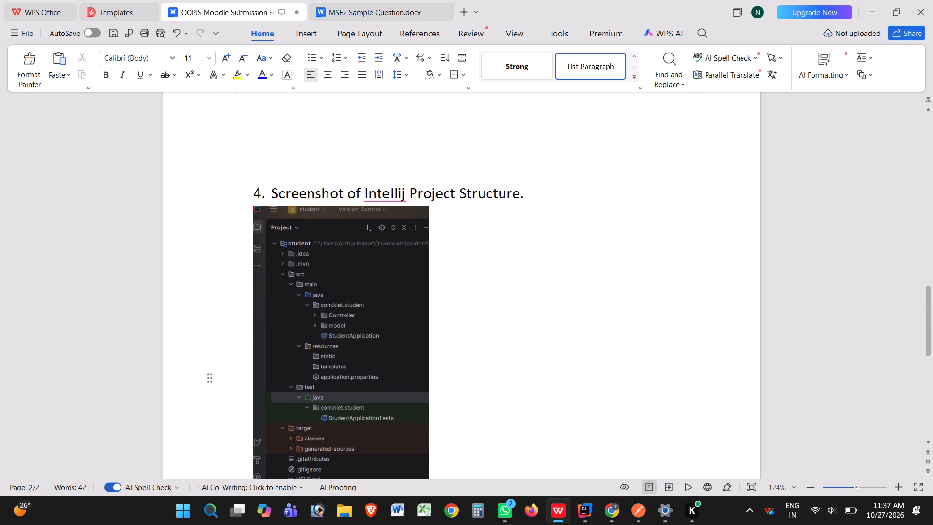
{"action": "scroll", "coordinate": [638, 304], "scroll_direction": "up", "scroll_amount": 2}
{"action": "scroll", "coordinate": [638, 304], "scroll_direction": "down", "scroll_amount": 7}
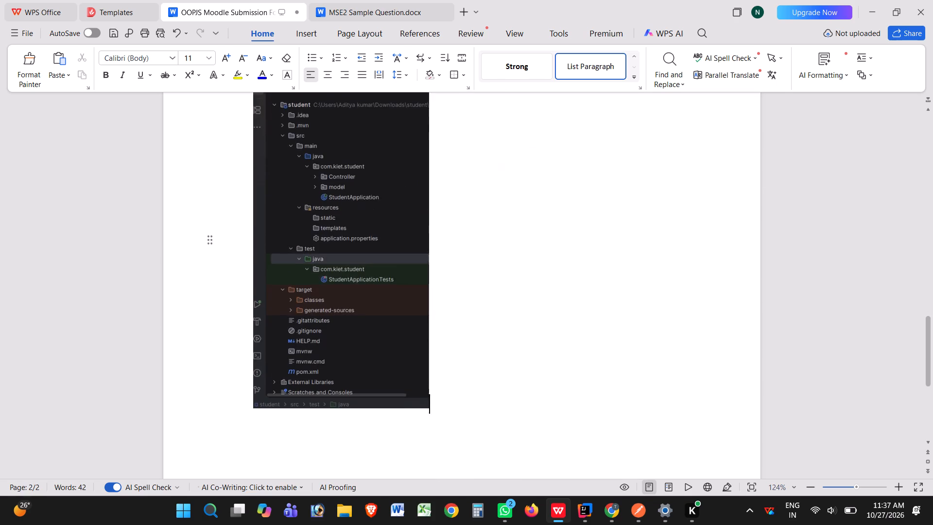
{"action": "scroll", "coordinate": [638, 304], "scroll_direction": "up", "scroll_amount": 8}
{"action": "scroll", "coordinate": [638, 304], "scroll_direction": "down", "scroll_amount": 1}
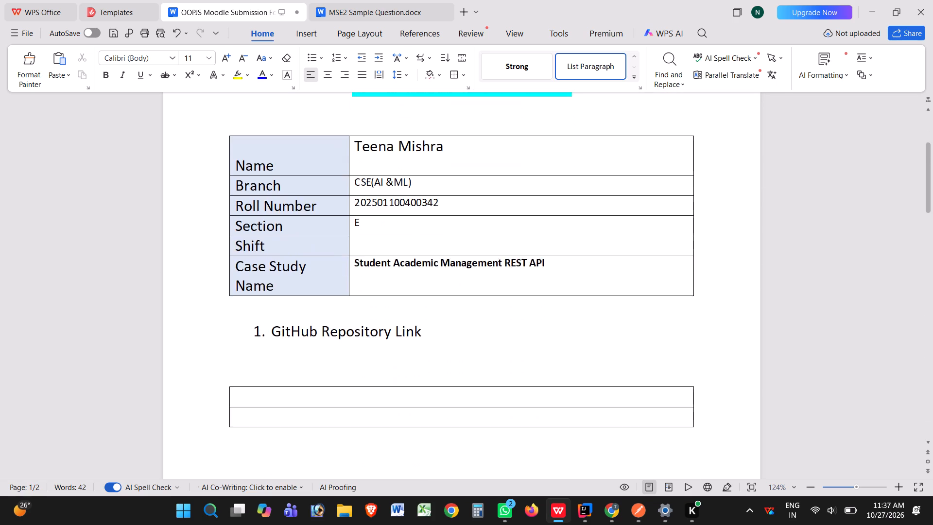
{"action": "scroll", "coordinate": [638, 304], "scroll_direction": "down", "scroll_amount": 2}
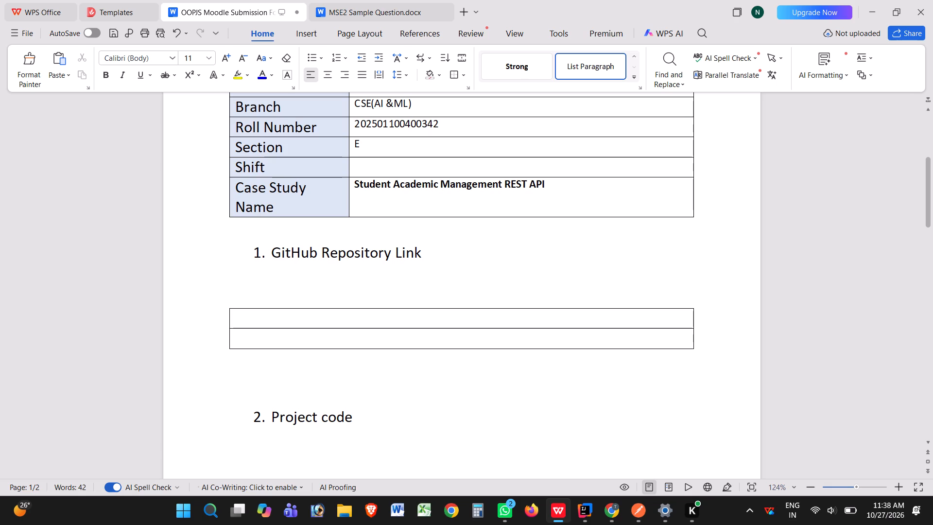
{"action": "scroll", "coordinate": [638, 304], "scroll_direction": "down", "scroll_amount": 4}
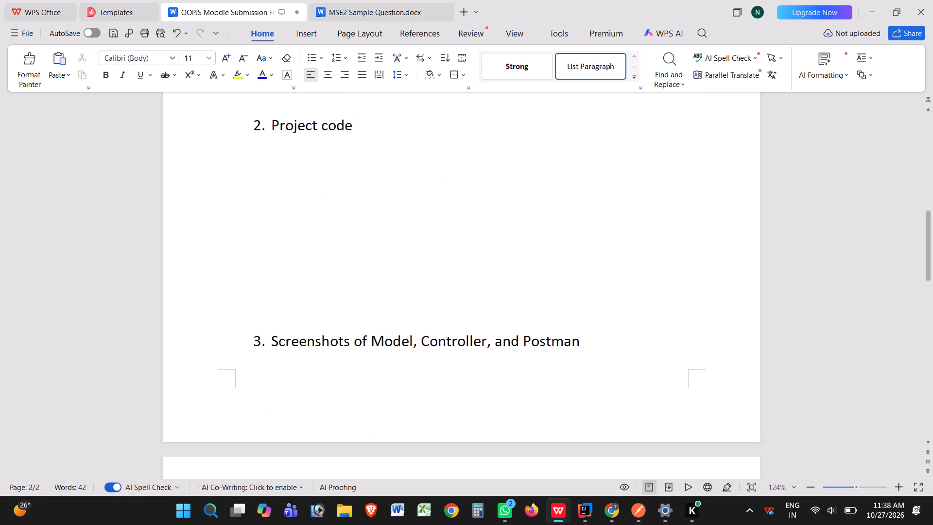
{"action": "scroll", "coordinate": [399, 394], "scroll_direction": "down", "scroll_amount": 2}
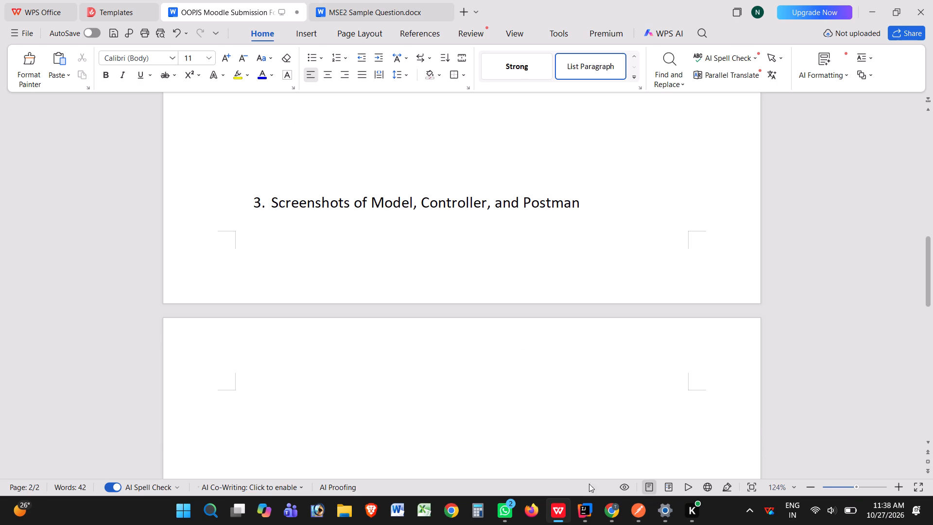
Switch to IntelliJ IDEA, expand the model folder in the project tree and open the Student class.
{"action": "left_click", "coordinate": [584, 498]}
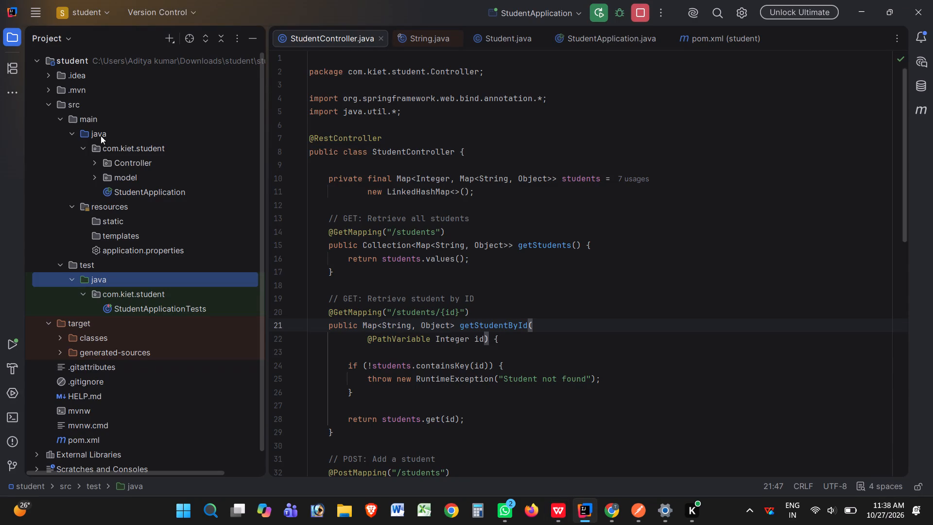
{"action": "left_click", "coordinate": [116, 179]}
{"action": "left_click", "coordinate": [93, 173]}
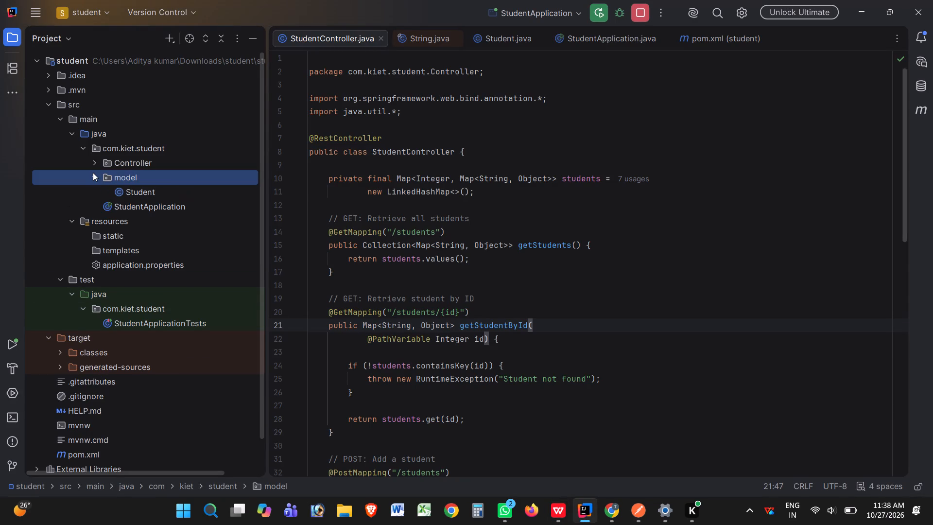
{"action": "double_click", "coordinate": [122, 191]}
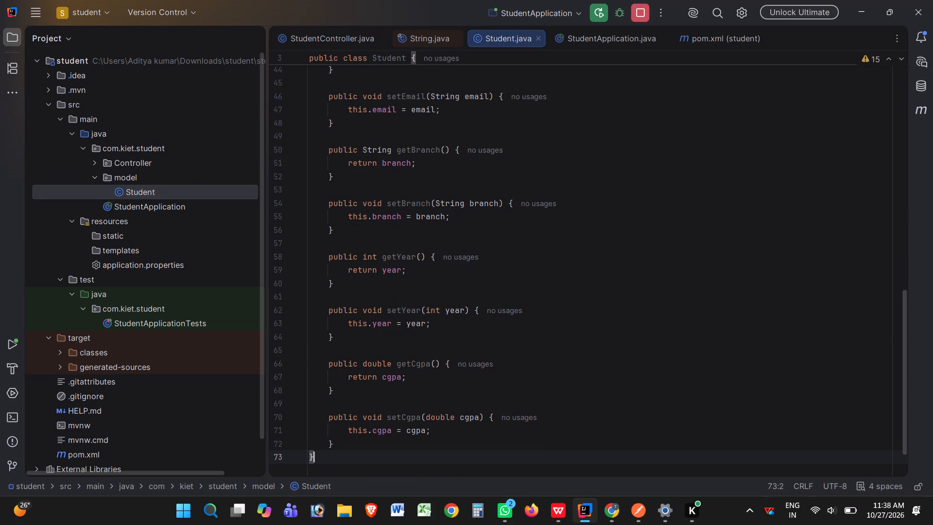
Take a selection screenshot of nearly the whole IntelliJ window showing Student.java, from the title bar down to the status bar.
{"action": "key", "text": "Print"}
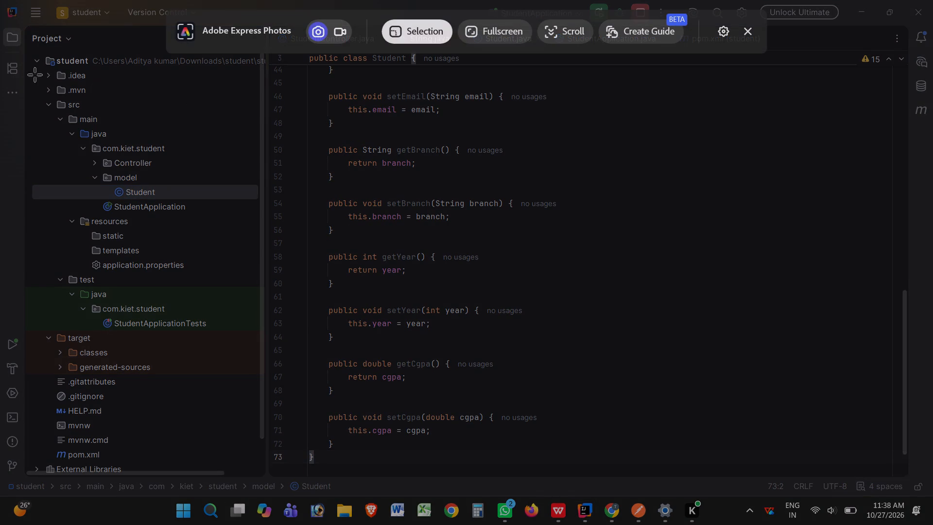
{"action": "left_click_drag", "start_coordinate": [1, 2], "coordinate": [529, 342]}
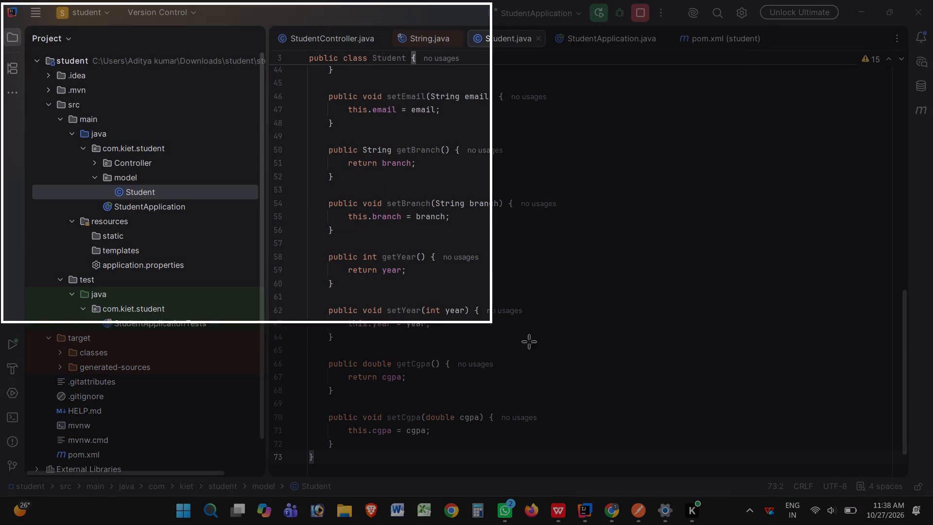
{"action": "left_click_drag", "start_coordinate": [529, 342], "coordinate": [897, 513]}
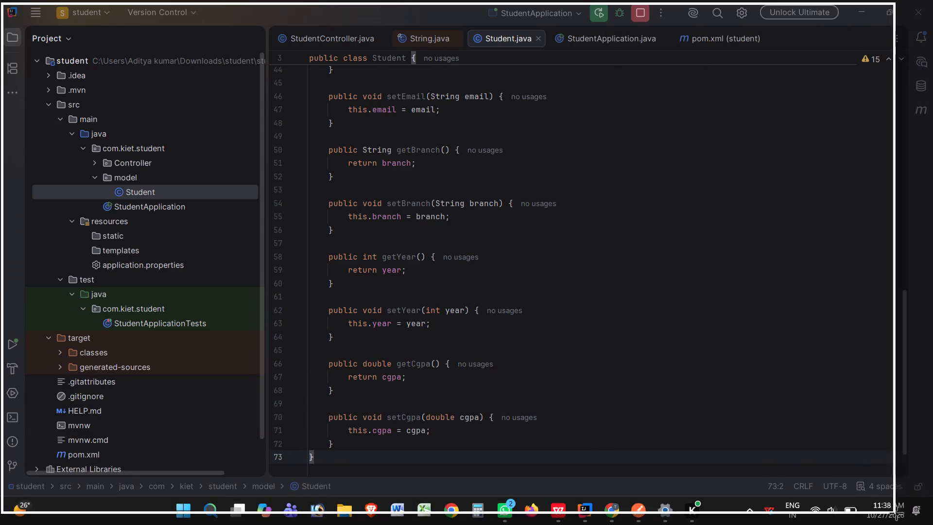
{"action": "left_click_drag", "start_coordinate": [897, 513], "coordinate": [932, 498]}
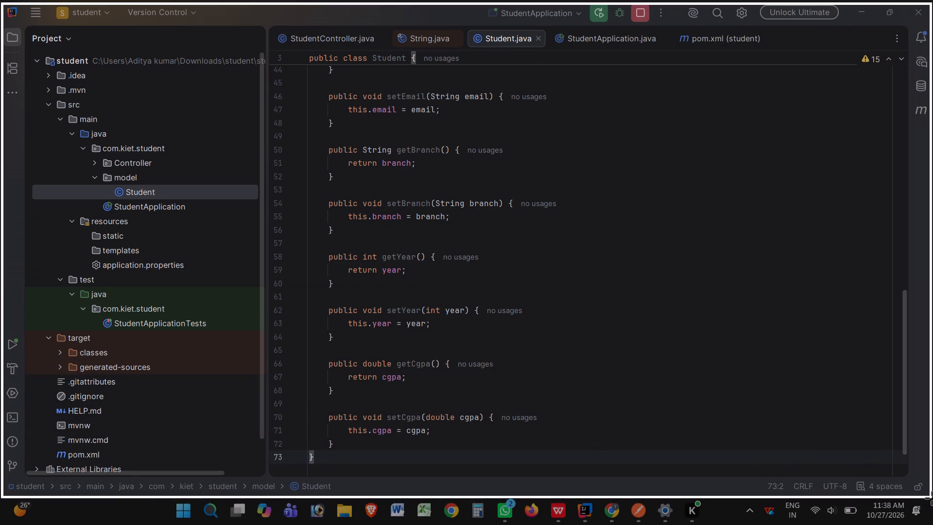
{"action": "left_click_drag", "start_coordinate": [932, 498], "coordinate": [906, 520]}
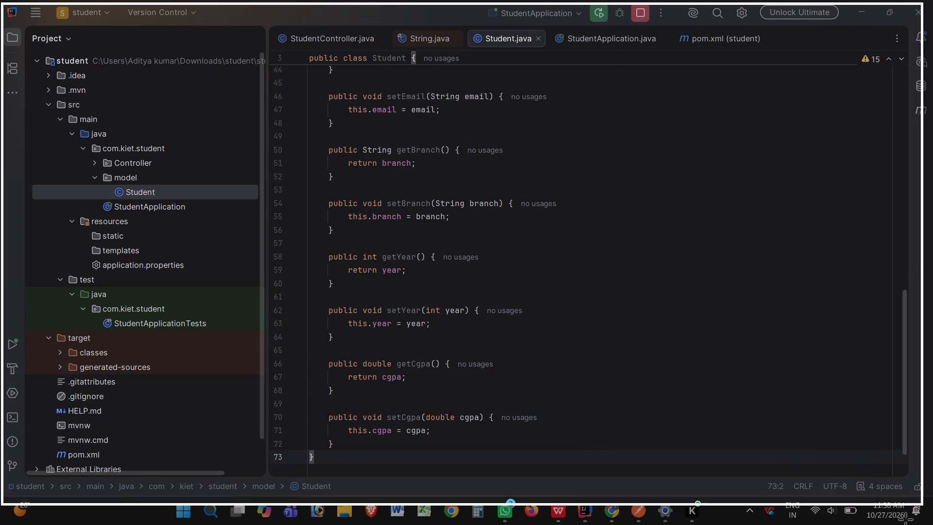
{"action": "left_click_drag", "start_coordinate": [906, 520], "coordinate": [912, 523]}
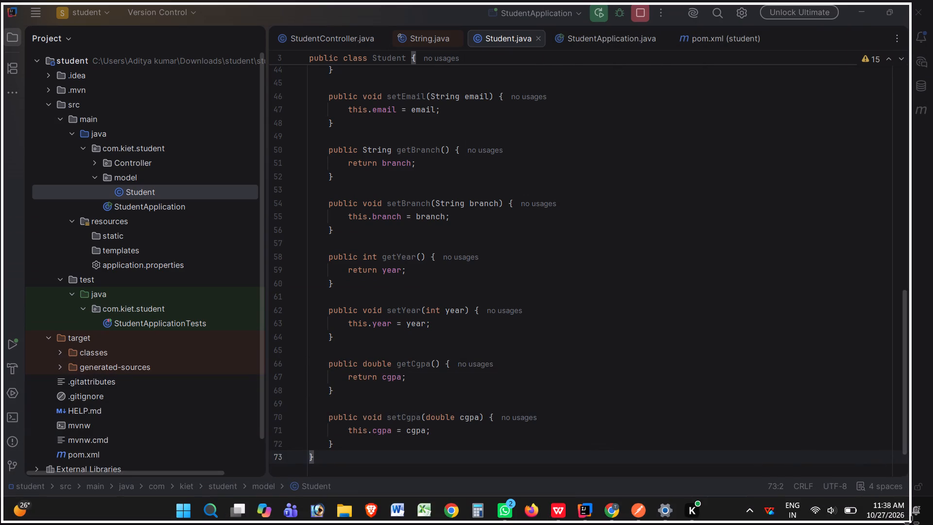
{"action": "left_click_drag", "start_coordinate": [912, 523], "coordinate": [914, 511]}
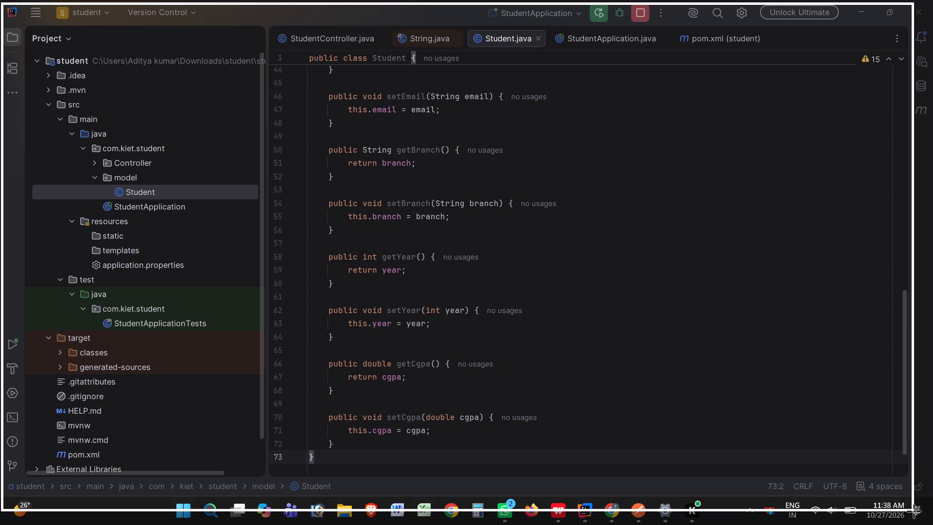
{"action": "left_click_drag", "start_coordinate": [914, 511], "coordinate": [915, 516]}
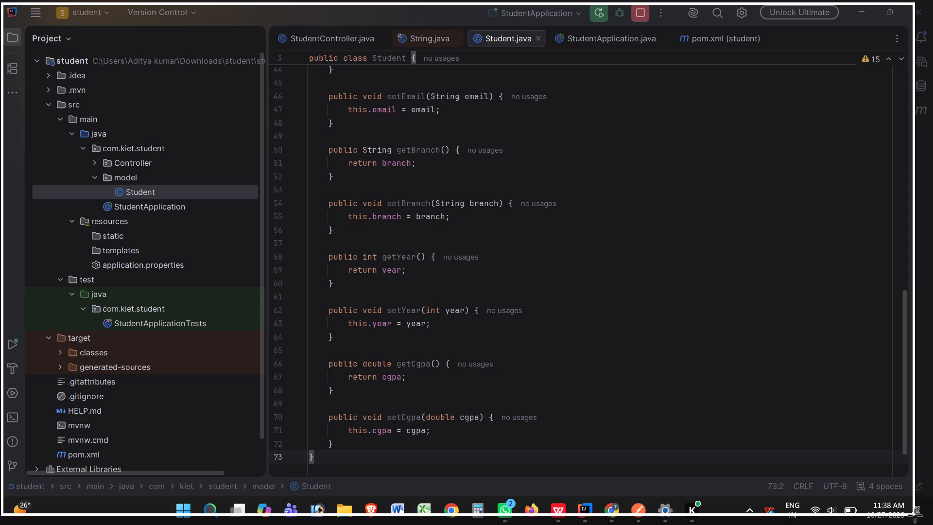
{"action": "left_click_drag", "start_coordinate": [915, 516], "coordinate": [929, 494]}
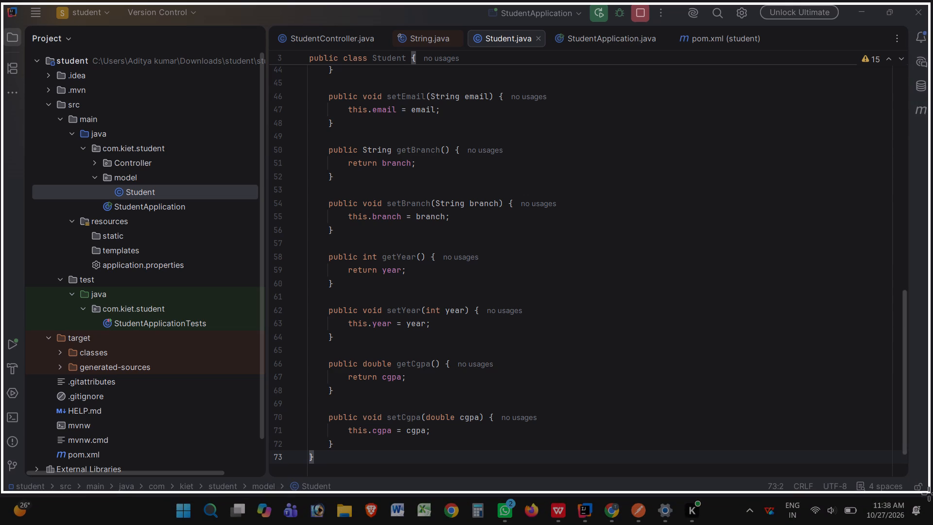
{"action": "left_click_drag", "start_coordinate": [929, 494], "coordinate": [929, 512]}
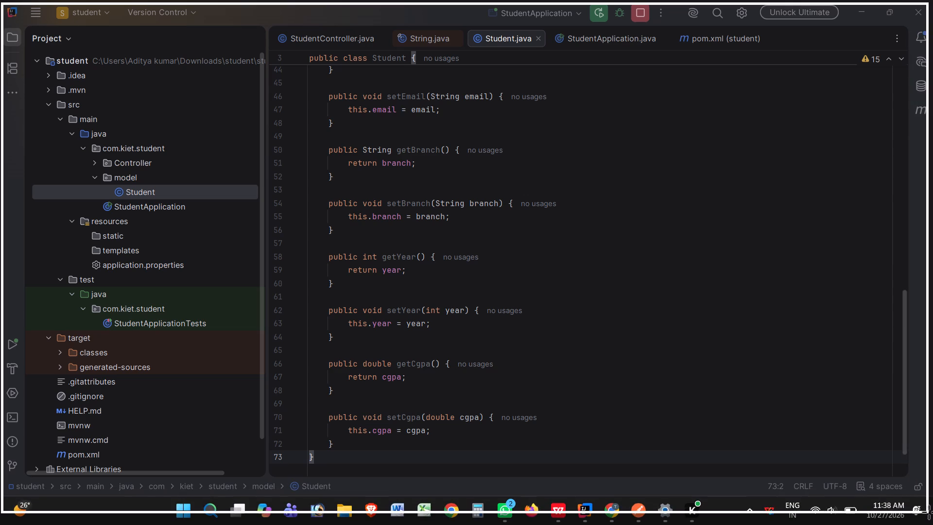
{"action": "left_click_drag", "start_coordinate": [929, 512], "coordinate": [928, 524]}
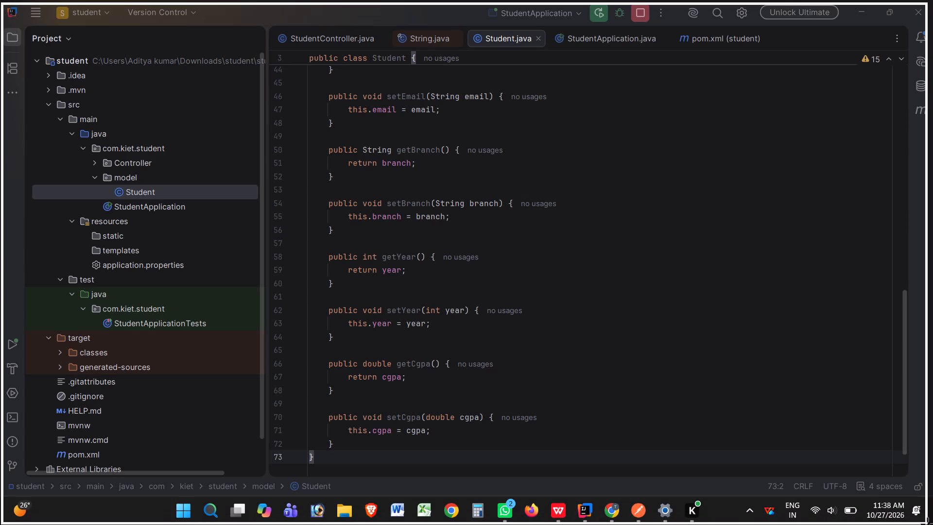
{"action": "left_click_drag", "start_coordinate": [928, 524], "coordinate": [928, 524]}
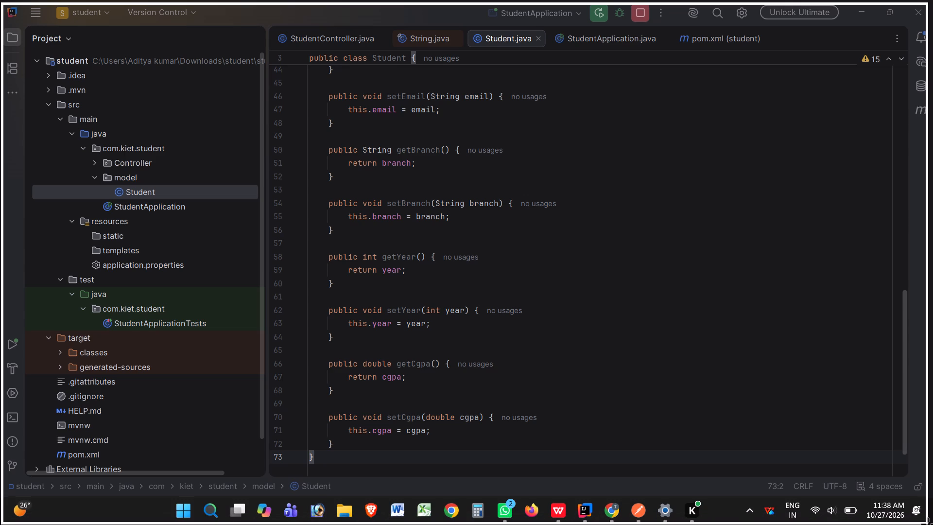
{"action": "left_click_drag", "start_coordinate": [928, 524], "coordinate": [922, 493]}
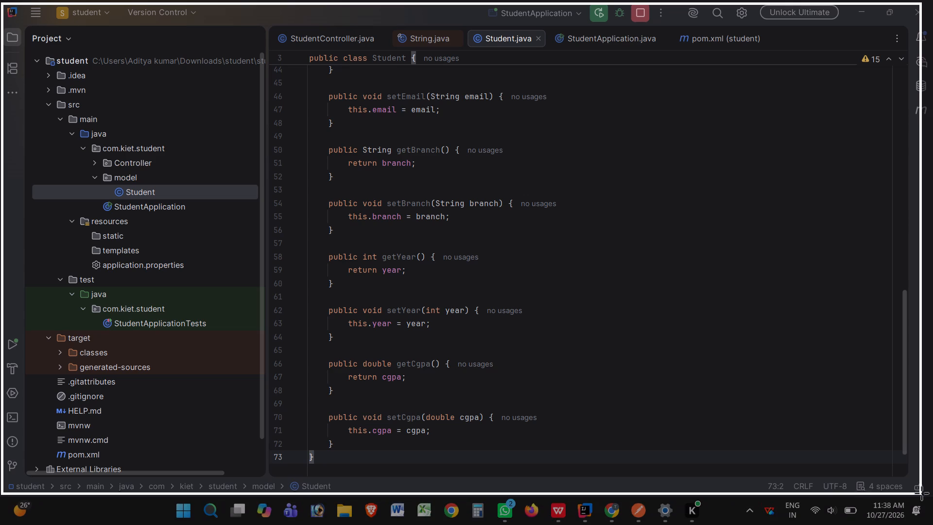
{"action": "left_click_drag", "start_coordinate": [922, 493], "coordinate": [923, 494]}
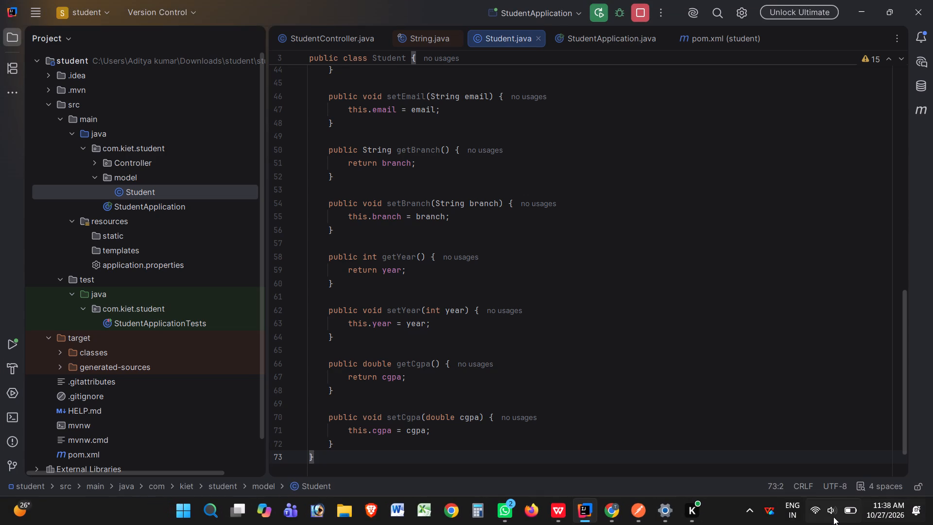
Return to the submission document in WPS Office and start placing the Student.java screenshot beneath the Model, Controller, and Postman heading.
{"action": "left_click", "coordinate": [564, 509]}
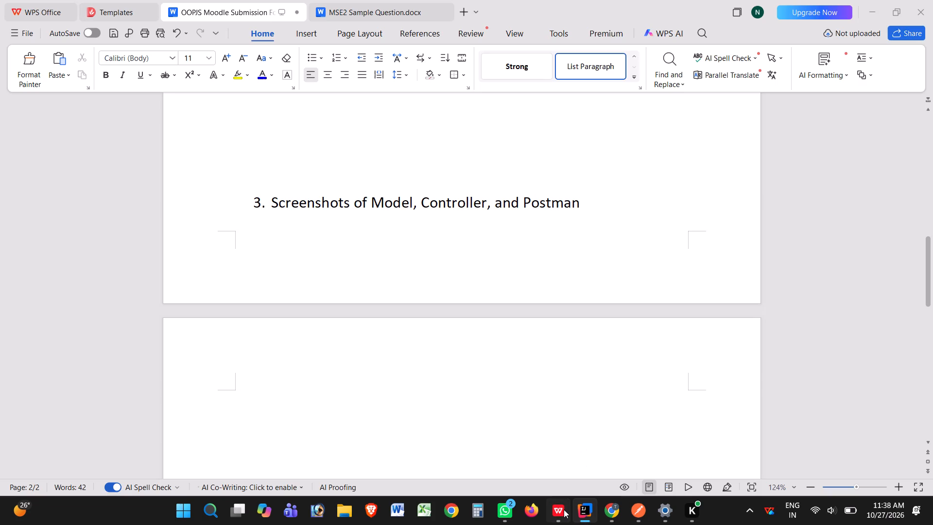
{"action": "right_click", "coordinate": [477, 256]}
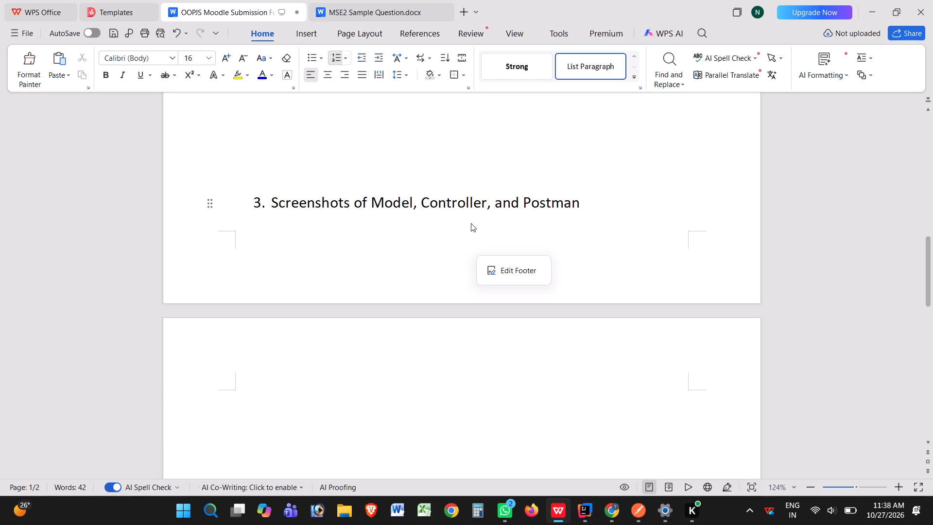
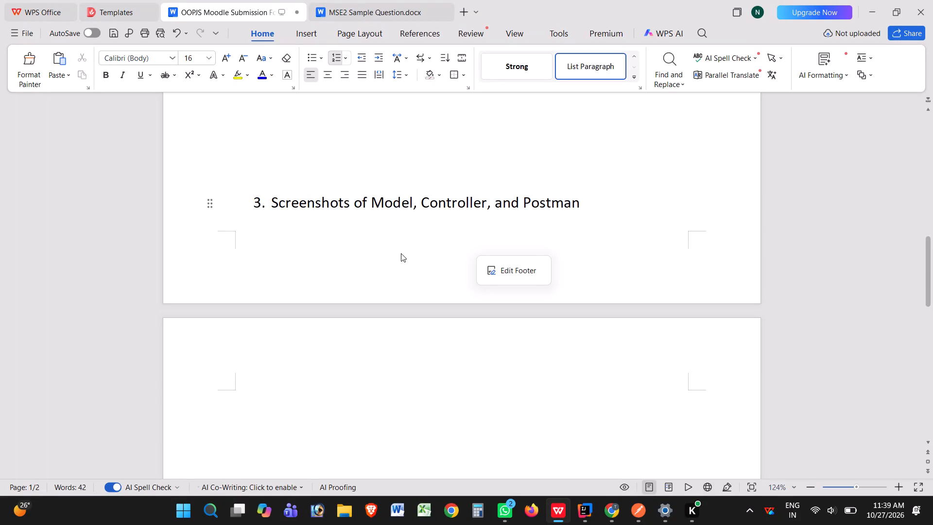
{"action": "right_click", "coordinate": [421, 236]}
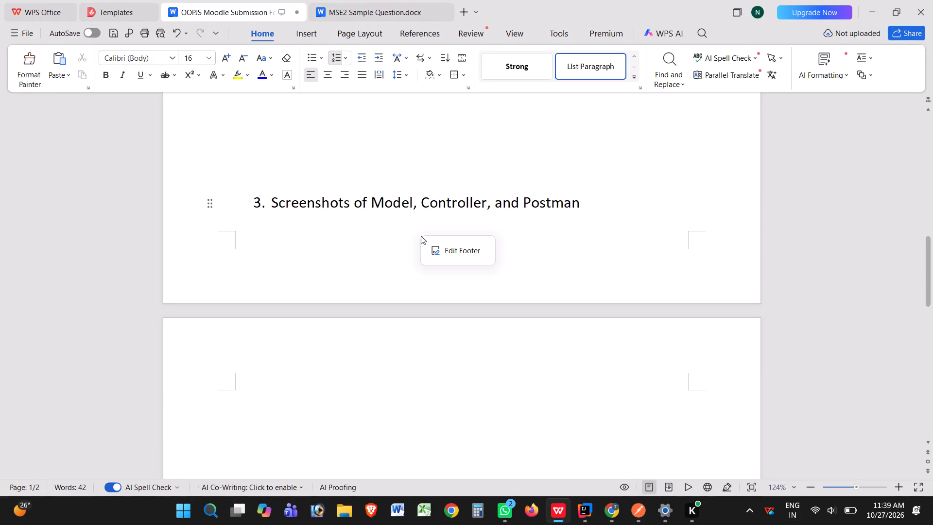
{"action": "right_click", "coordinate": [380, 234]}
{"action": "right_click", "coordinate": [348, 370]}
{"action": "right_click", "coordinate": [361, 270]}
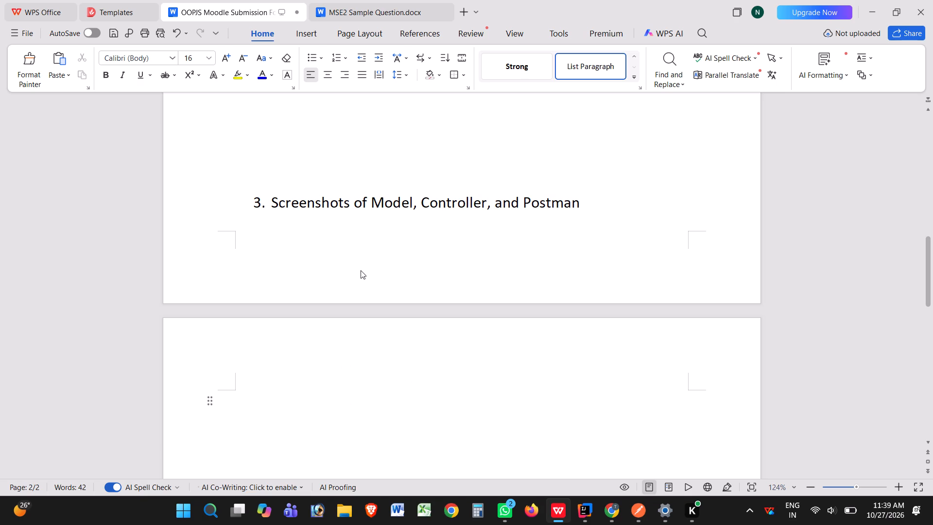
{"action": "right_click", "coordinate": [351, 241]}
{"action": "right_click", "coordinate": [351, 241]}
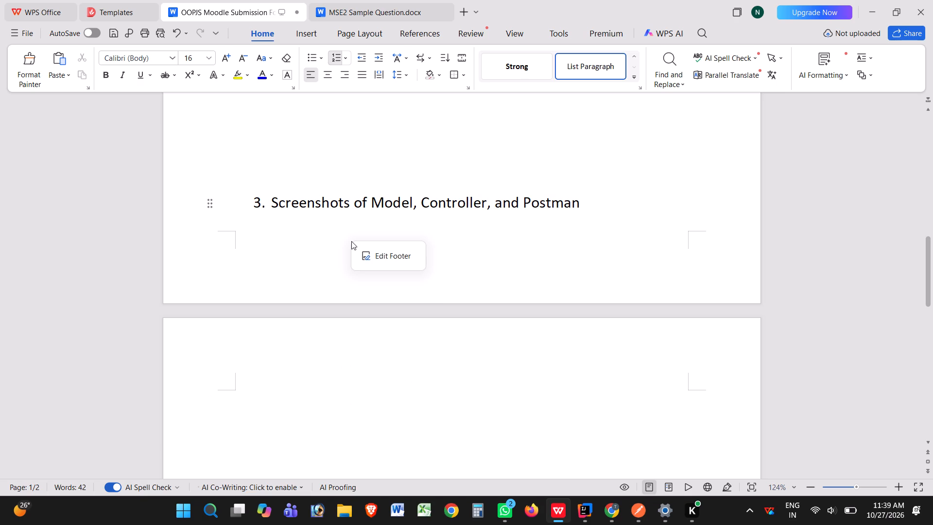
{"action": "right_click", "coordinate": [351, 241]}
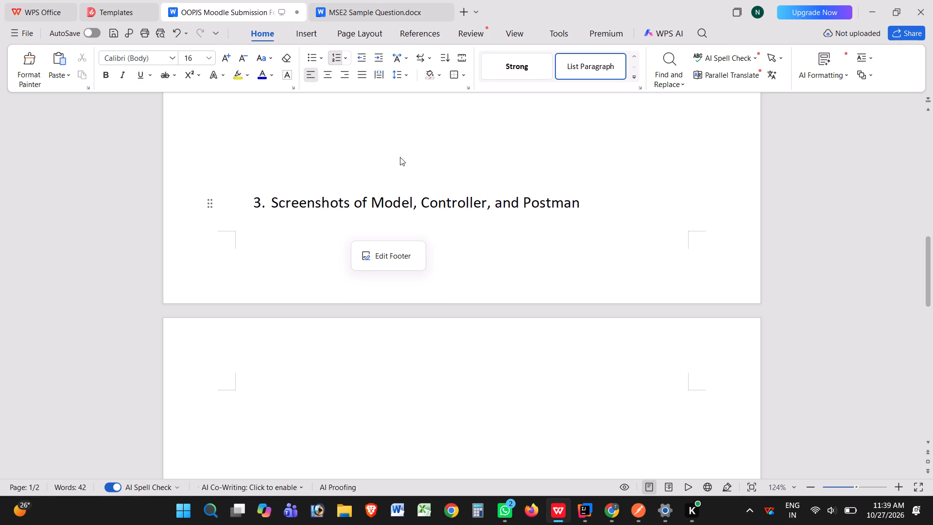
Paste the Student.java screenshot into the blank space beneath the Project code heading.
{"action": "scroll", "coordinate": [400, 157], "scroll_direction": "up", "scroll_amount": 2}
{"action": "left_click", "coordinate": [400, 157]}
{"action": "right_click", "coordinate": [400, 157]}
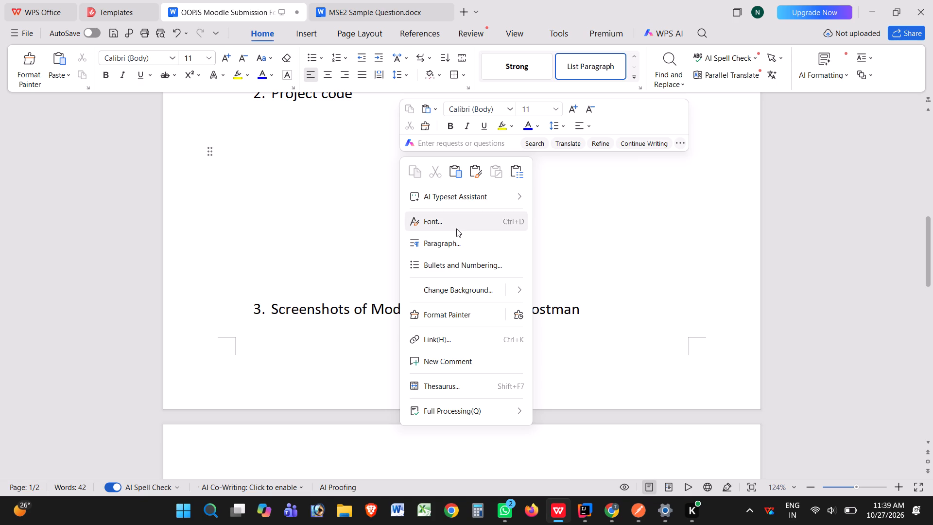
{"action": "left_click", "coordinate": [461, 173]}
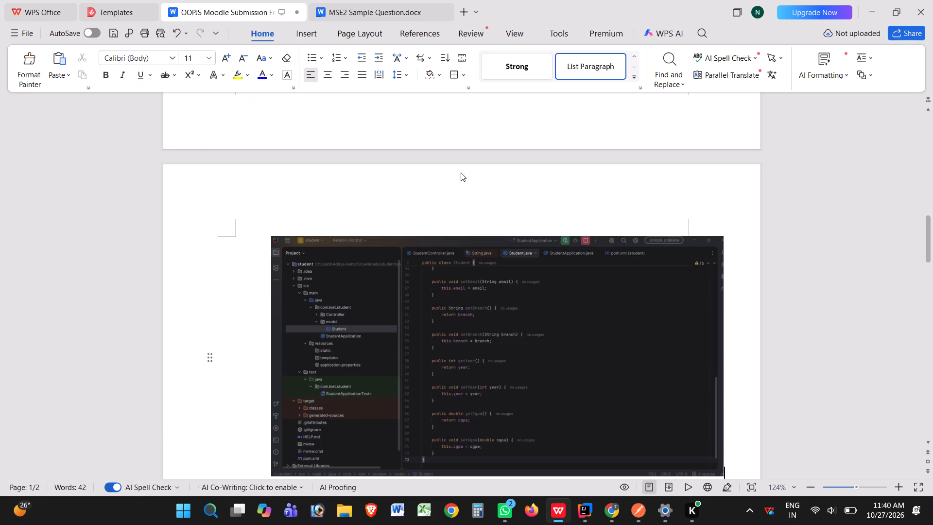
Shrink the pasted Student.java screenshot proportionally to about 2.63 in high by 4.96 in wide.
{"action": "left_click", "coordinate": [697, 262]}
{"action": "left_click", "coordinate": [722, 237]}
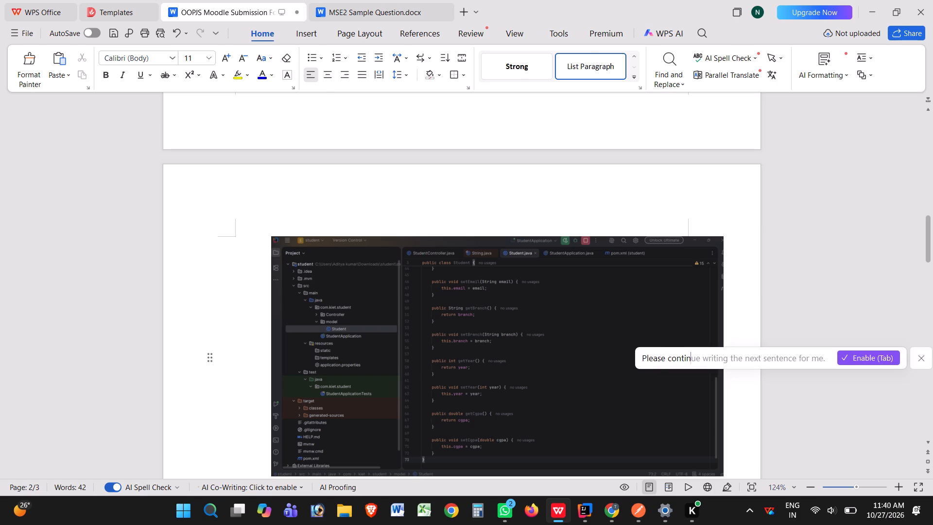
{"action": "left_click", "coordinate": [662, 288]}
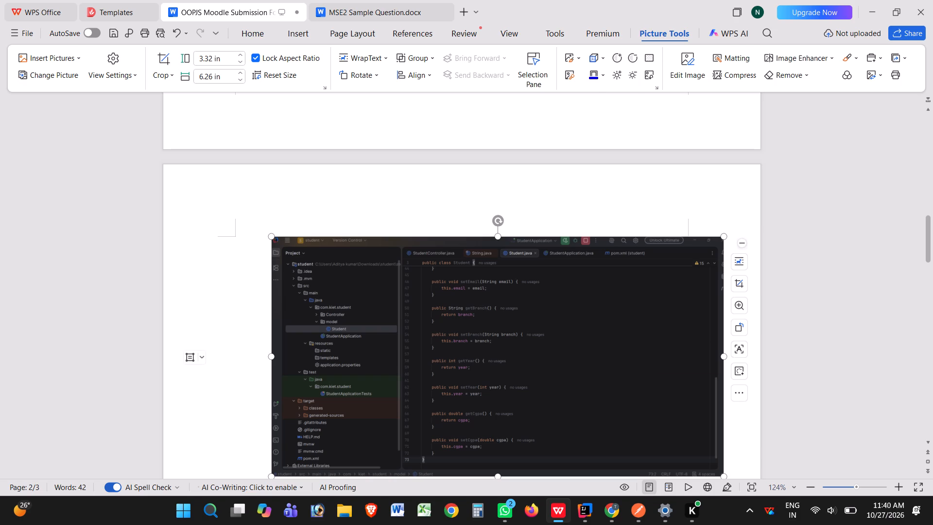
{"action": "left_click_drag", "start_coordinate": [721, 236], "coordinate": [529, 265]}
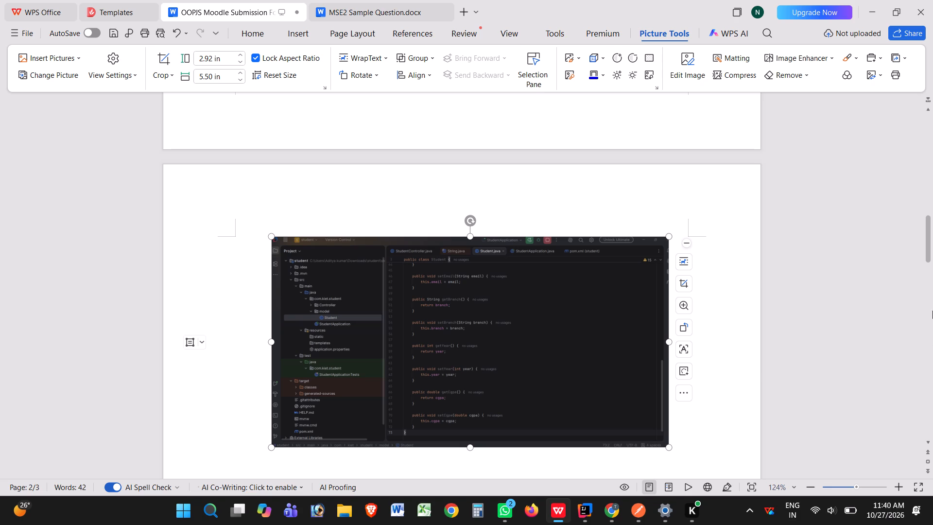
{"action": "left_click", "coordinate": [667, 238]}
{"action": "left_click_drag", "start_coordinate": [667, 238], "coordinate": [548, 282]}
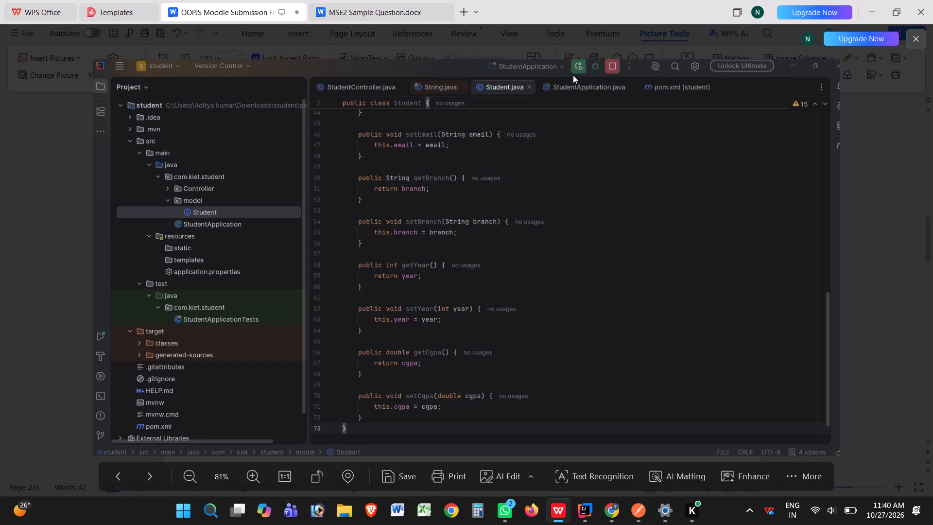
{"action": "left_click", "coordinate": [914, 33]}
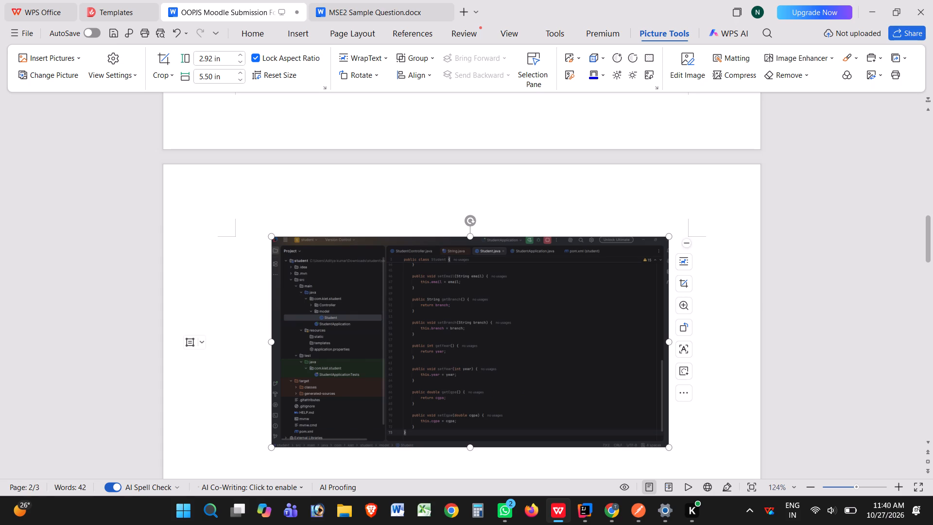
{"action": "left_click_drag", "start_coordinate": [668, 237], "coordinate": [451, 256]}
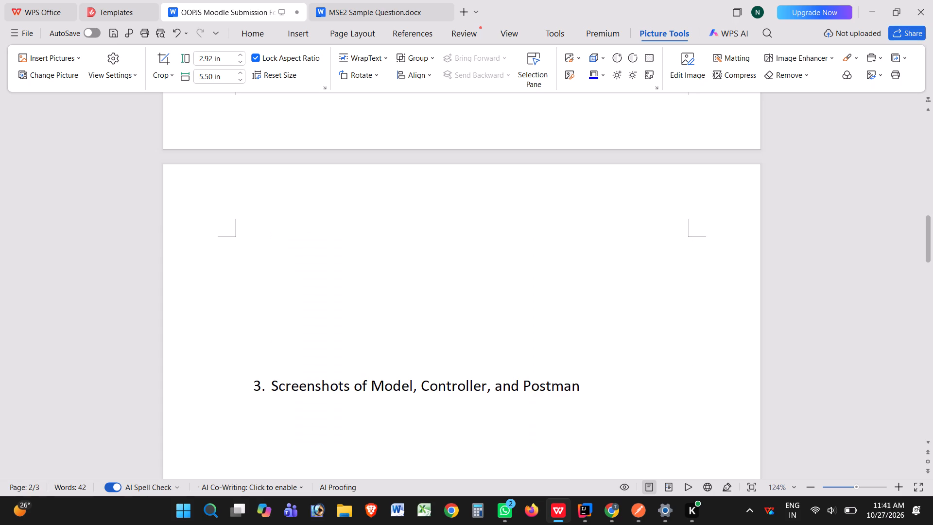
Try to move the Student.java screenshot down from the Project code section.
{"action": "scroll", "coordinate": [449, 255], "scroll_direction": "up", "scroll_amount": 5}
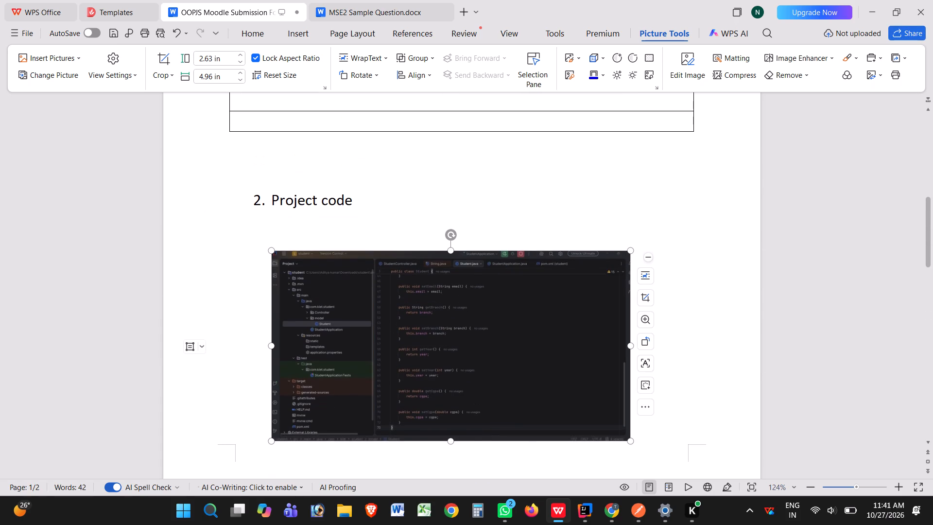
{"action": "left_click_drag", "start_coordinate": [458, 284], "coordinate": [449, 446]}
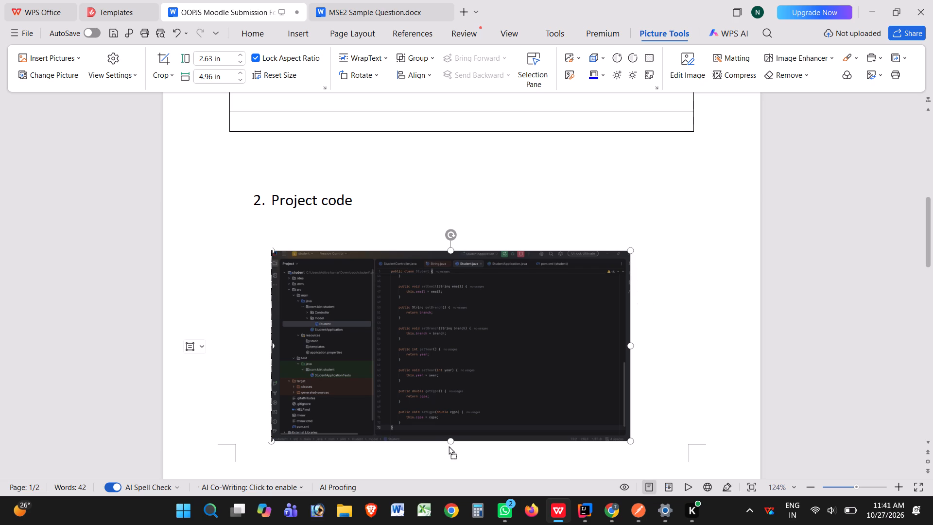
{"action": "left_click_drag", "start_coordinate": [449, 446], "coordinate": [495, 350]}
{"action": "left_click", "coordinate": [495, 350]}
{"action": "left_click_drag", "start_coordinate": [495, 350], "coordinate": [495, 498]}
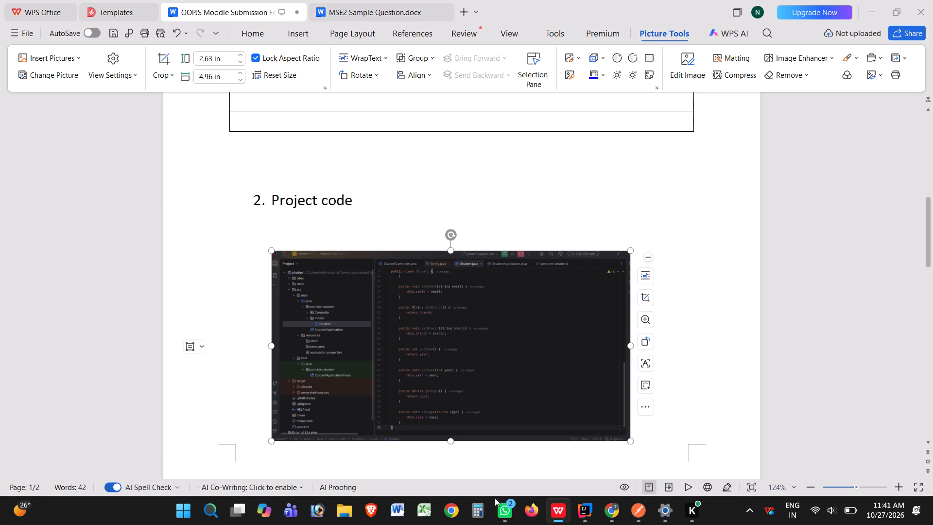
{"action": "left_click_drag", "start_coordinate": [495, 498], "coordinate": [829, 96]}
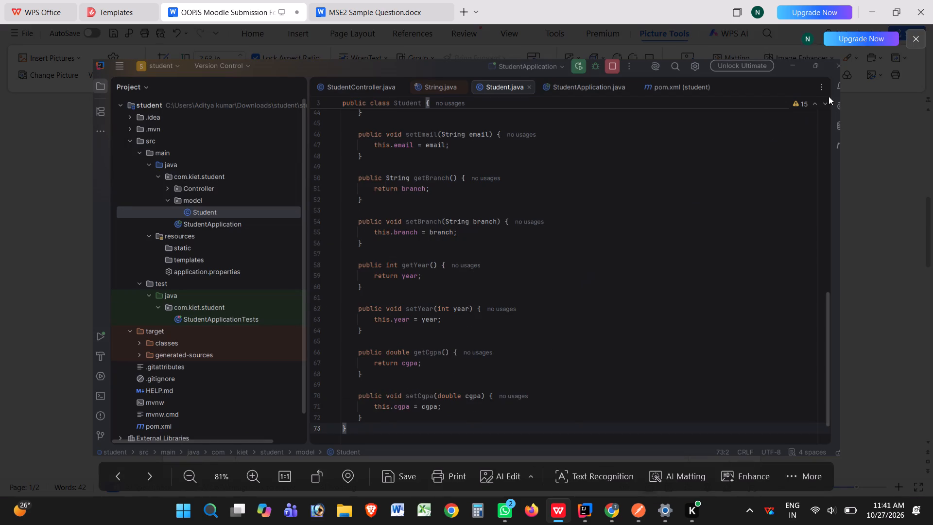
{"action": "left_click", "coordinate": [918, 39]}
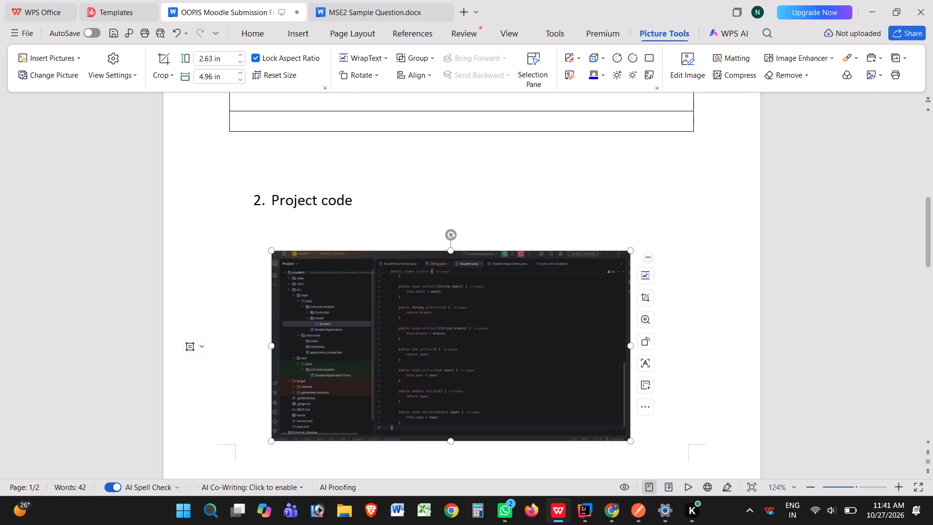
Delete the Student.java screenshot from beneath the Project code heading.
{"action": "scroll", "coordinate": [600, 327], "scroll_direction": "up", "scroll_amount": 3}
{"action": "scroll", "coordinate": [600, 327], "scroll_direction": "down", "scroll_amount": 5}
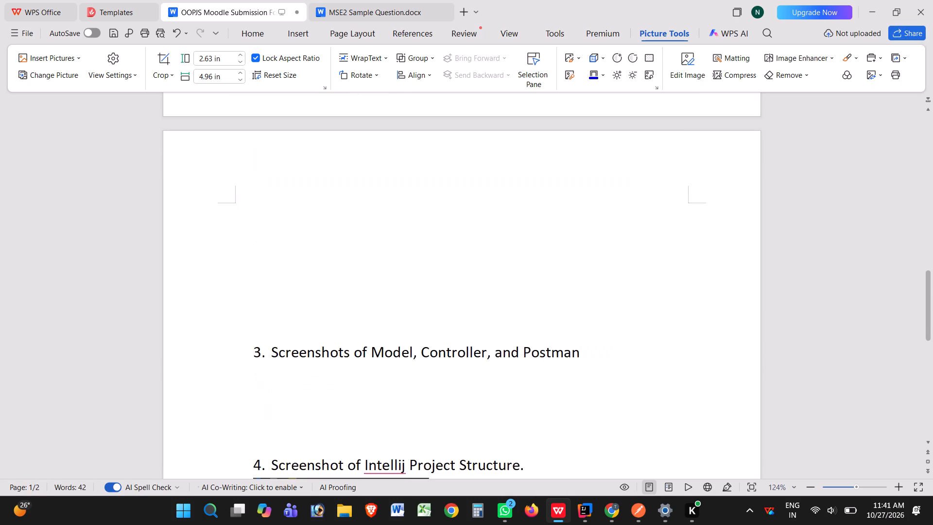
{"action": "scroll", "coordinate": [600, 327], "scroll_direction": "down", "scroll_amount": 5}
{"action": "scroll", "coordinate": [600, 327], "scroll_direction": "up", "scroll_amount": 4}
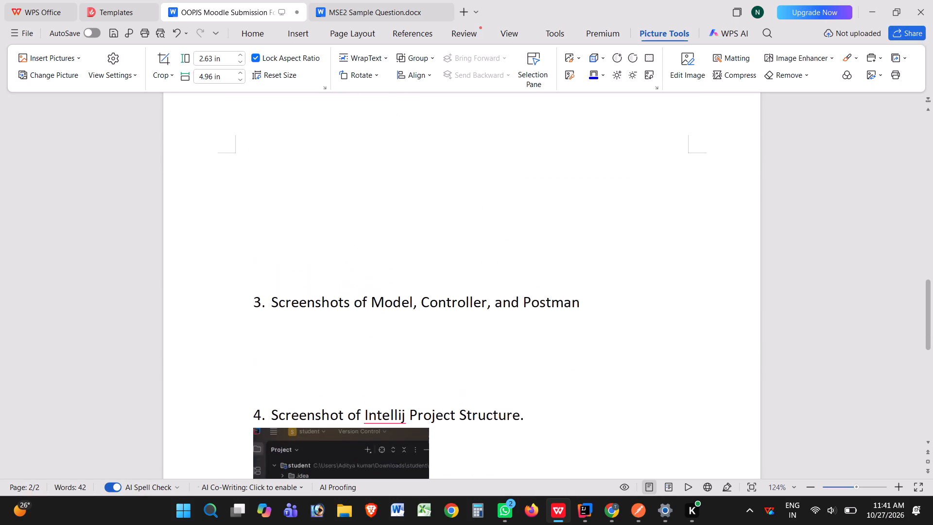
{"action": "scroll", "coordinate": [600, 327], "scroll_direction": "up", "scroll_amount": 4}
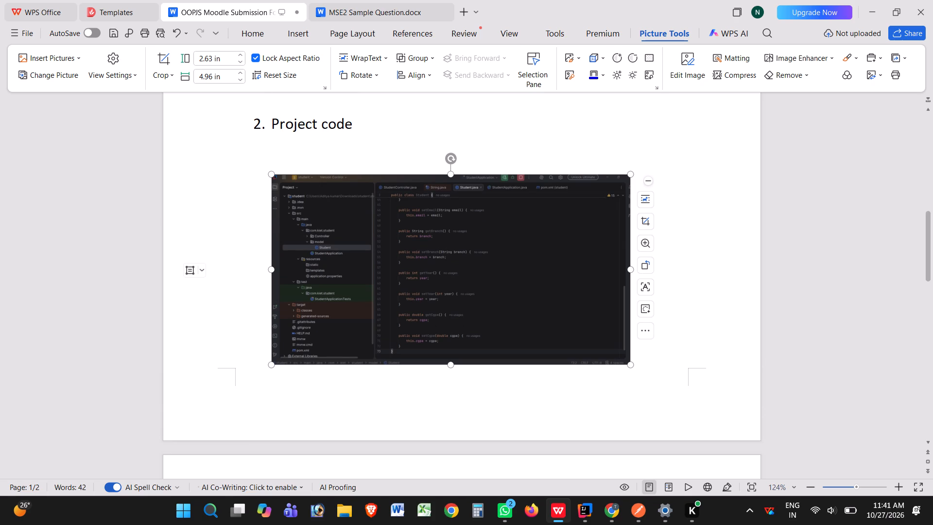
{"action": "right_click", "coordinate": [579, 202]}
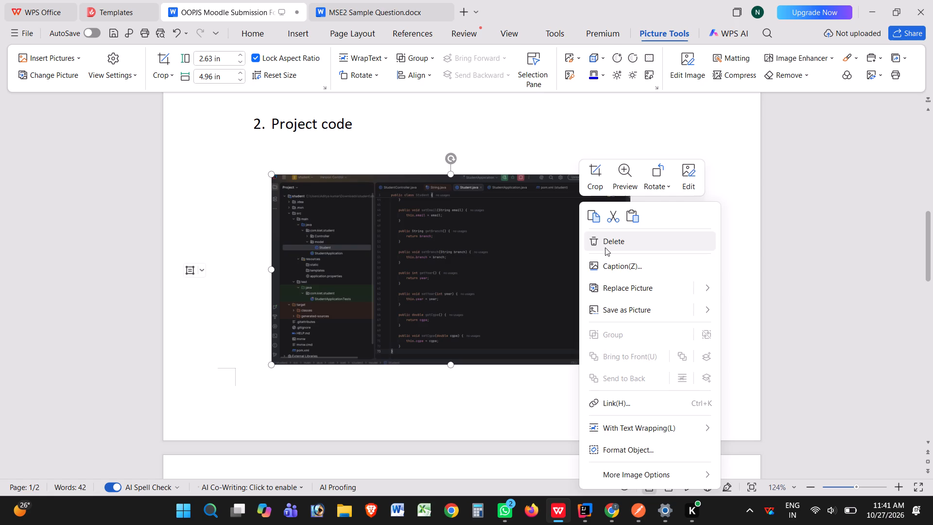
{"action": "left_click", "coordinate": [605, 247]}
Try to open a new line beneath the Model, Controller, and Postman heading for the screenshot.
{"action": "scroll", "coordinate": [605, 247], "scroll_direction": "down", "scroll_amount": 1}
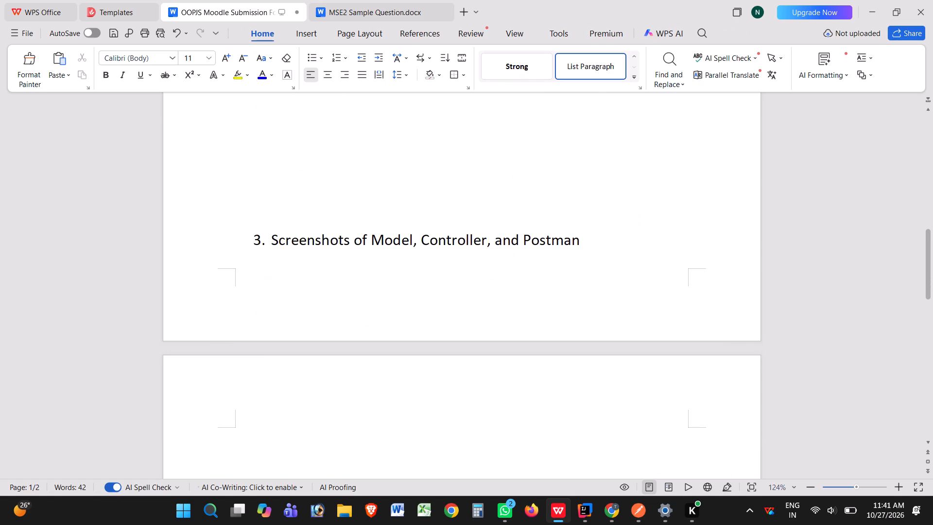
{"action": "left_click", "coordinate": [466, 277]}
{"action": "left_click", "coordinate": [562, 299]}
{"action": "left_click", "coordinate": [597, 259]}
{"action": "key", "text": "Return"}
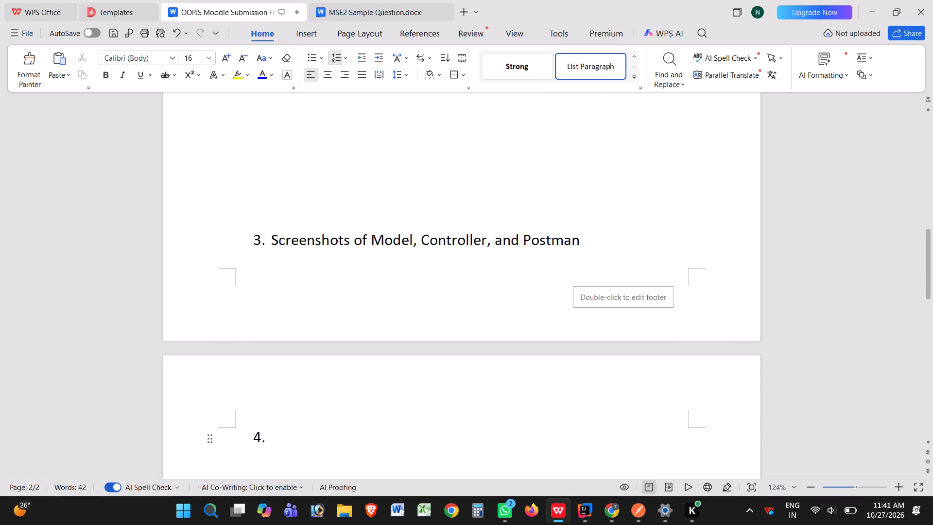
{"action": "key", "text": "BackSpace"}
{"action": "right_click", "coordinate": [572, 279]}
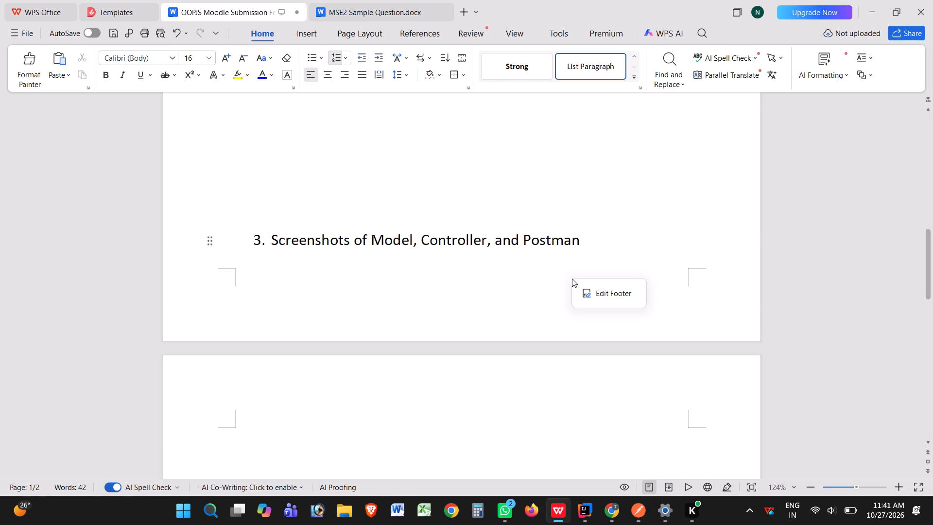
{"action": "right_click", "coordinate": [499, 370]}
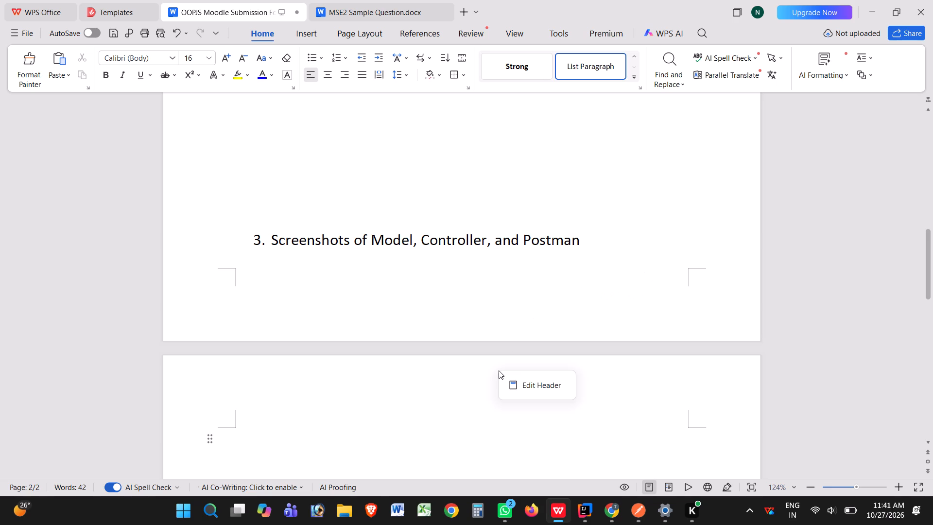
Paste the Student.java screenshot at the end of the "Screenshots of Model, Controller, and Postman" heading.
{"action": "left_click", "coordinate": [614, 230]}
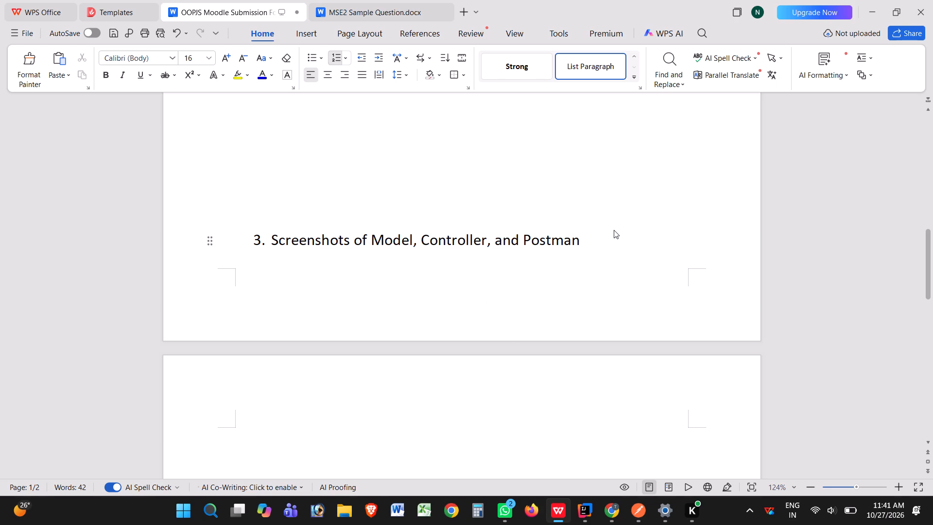
{"action": "right_click", "coordinate": [614, 230]}
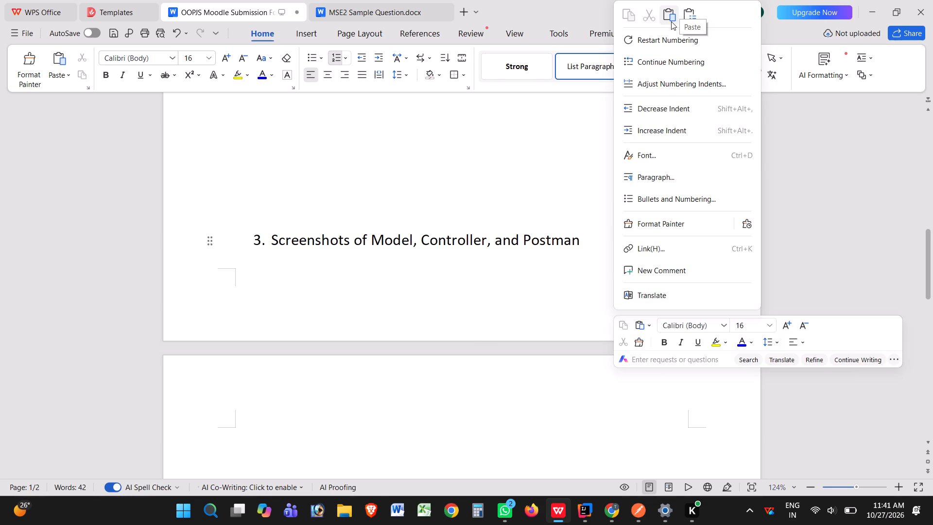
{"action": "left_click", "coordinate": [671, 21]}
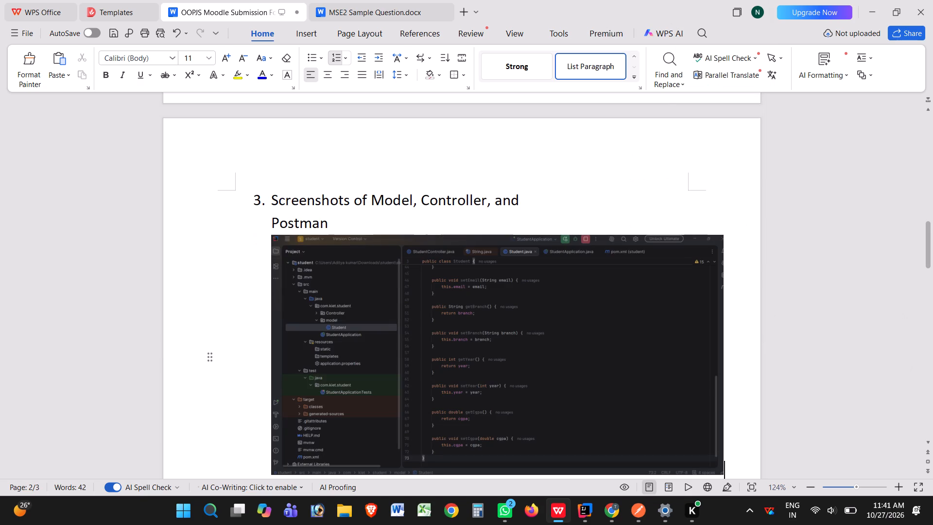
Review the document layout from the GitHub Repository Link and Project code headings through the screenshot under heading 3.
{"action": "scroll", "coordinate": [676, 240], "scroll_direction": "up", "scroll_amount": 3}
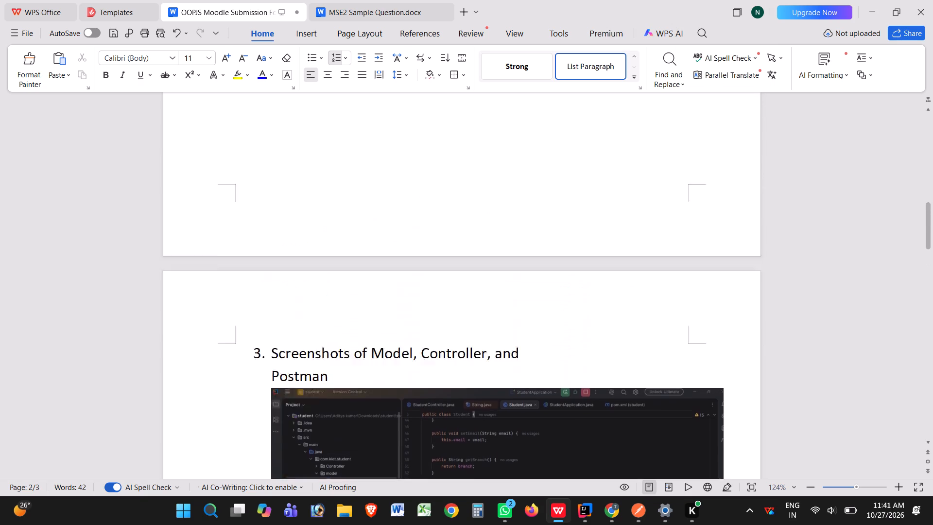
{"action": "scroll", "coordinate": [676, 240], "scroll_direction": "up", "scroll_amount": 4}
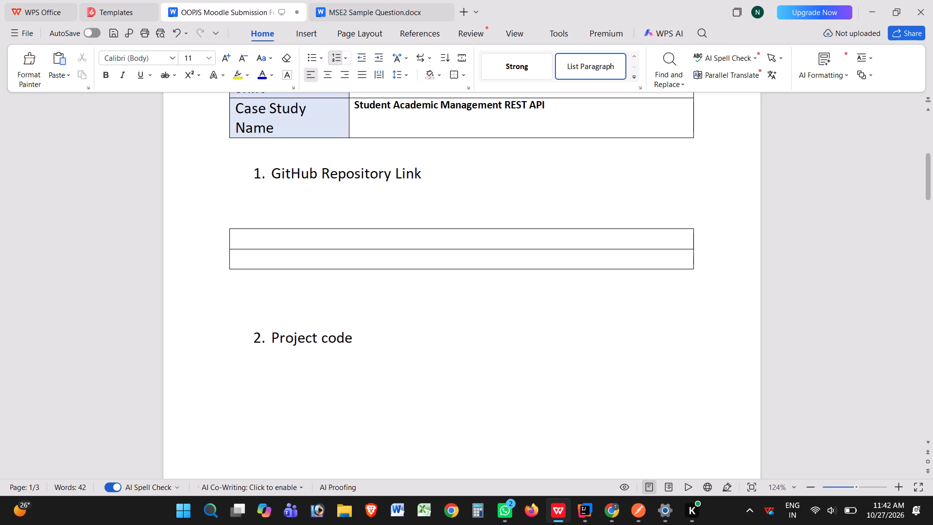
{"action": "scroll", "coordinate": [595, 259], "scroll_direction": "down", "scroll_amount": 6}
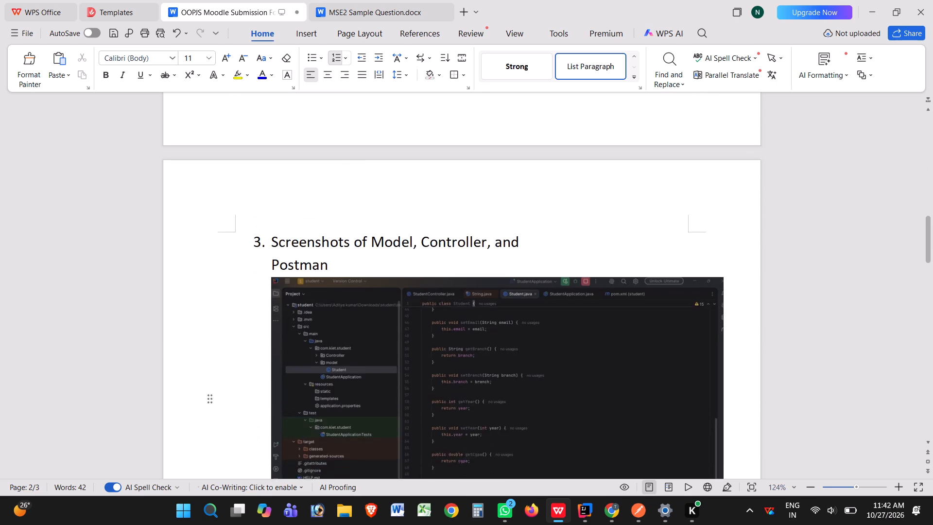
{"action": "scroll", "coordinate": [595, 259], "scroll_direction": "down", "scroll_amount": 3}
{"action": "scroll", "coordinate": [595, 259], "scroll_direction": "up", "scroll_amount": 3}
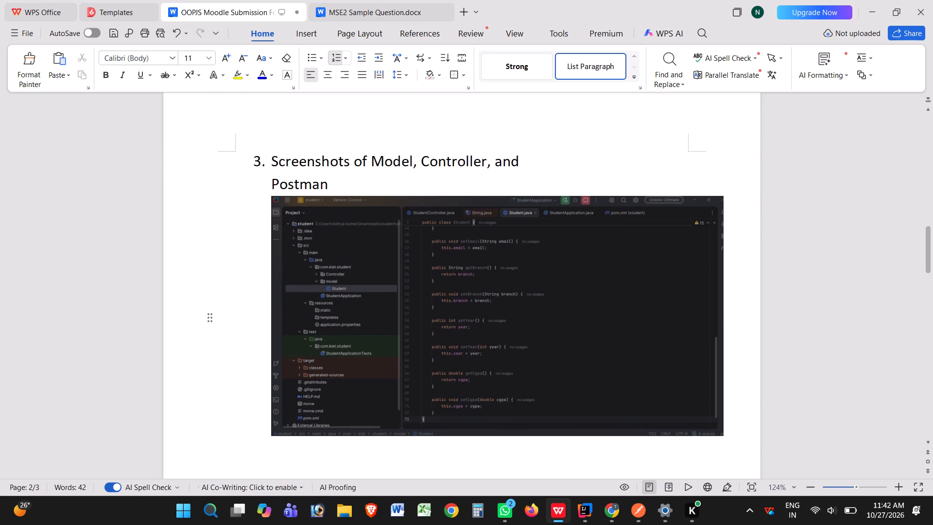
Shrink the Student.java screenshot under heading 3 proportionally to about 1.14 in high and 2.14 in wide.
{"action": "left_click", "coordinate": [691, 222]}
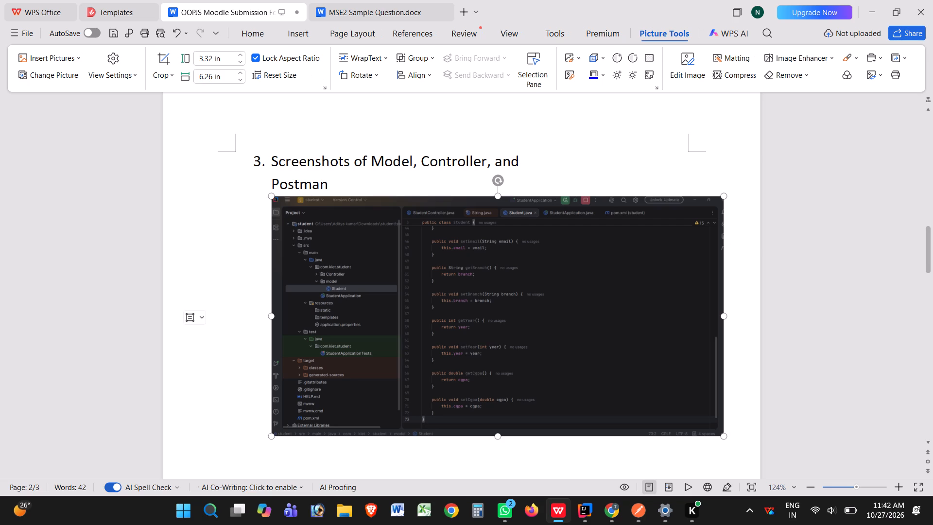
{"action": "left_click_drag", "start_coordinate": [724, 197], "coordinate": [610, 225]}
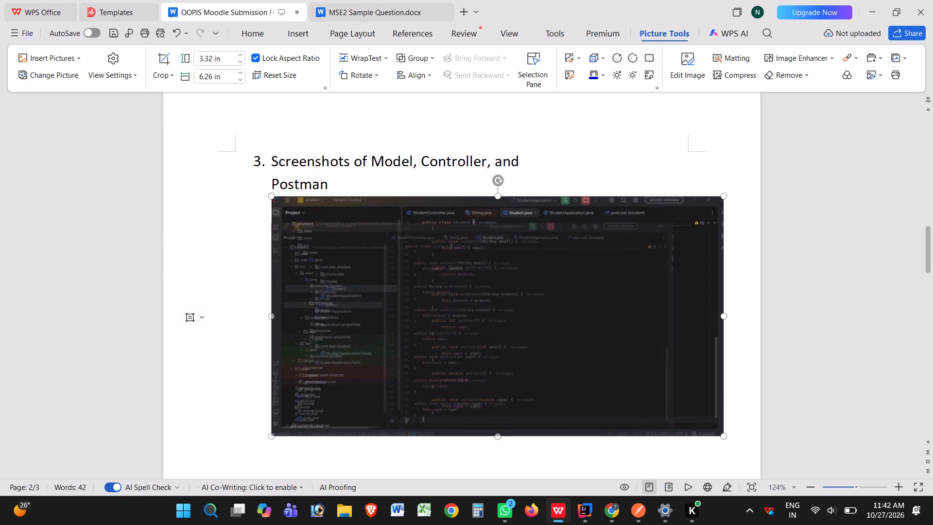
{"action": "left_click_drag", "start_coordinate": [610, 225], "coordinate": [557, 229]}
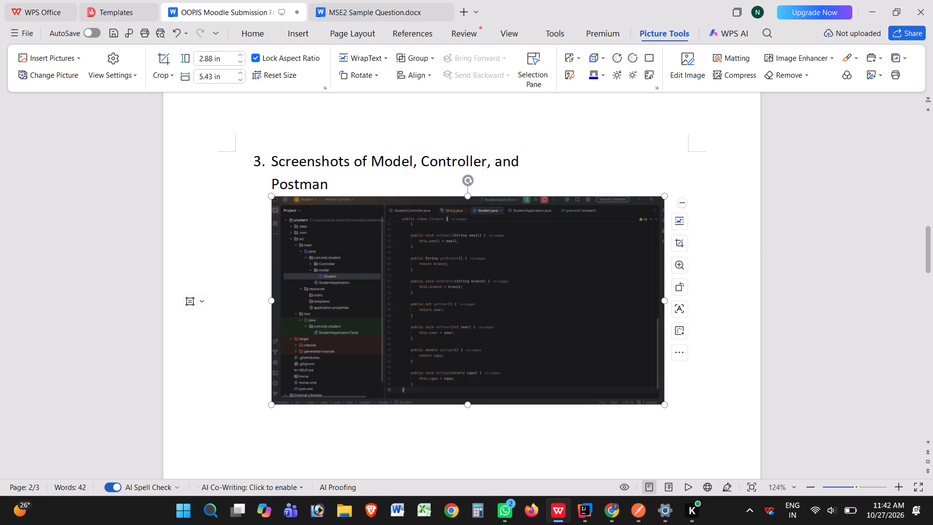
{"action": "left_click_drag", "start_coordinate": [665, 403], "coordinate": [522, 371]}
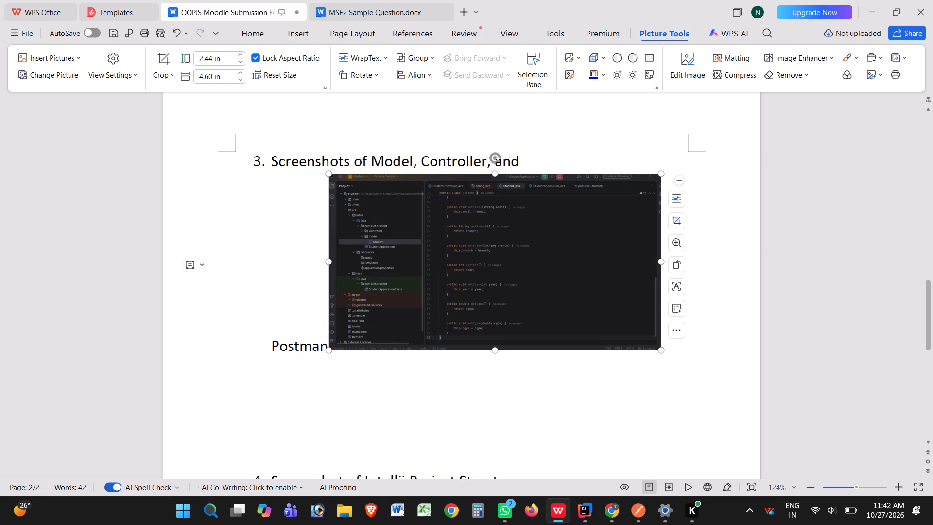
{"action": "left_click_drag", "start_coordinate": [571, 287], "coordinate": [521, 284]}
{"action": "left_click_drag", "start_coordinate": [664, 350], "coordinate": [573, 303]}
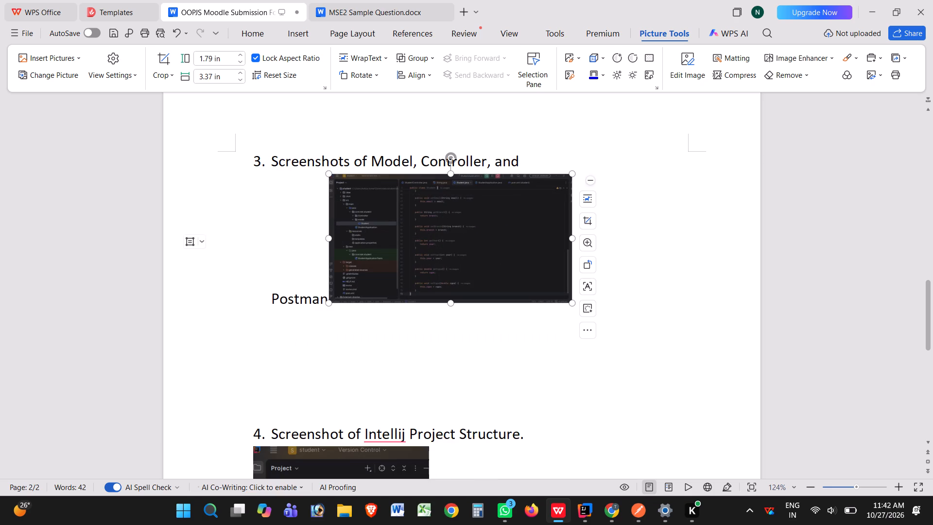
{"action": "scroll", "coordinate": [450, 291], "scroll_direction": "down", "scroll_amount": 1}
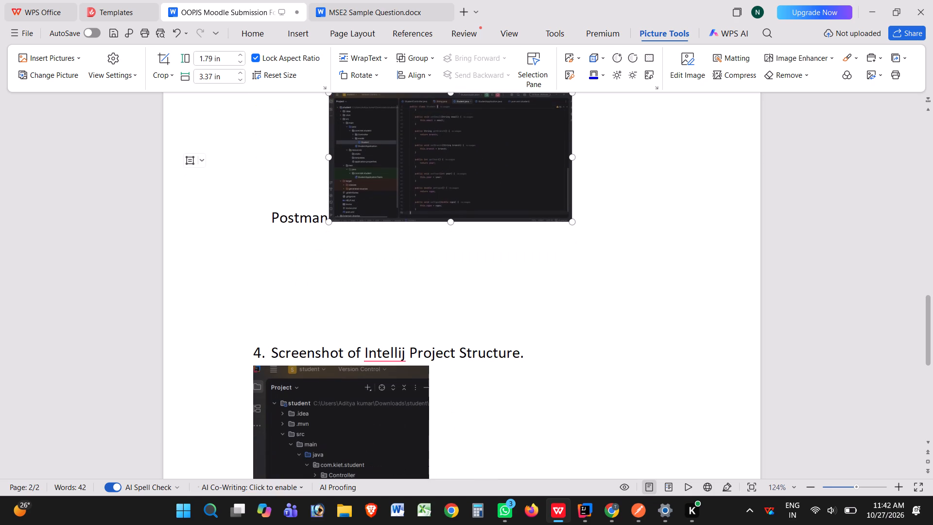
{"action": "scroll", "coordinate": [450, 291], "scroll_direction": "down", "scroll_amount": 1}
{"action": "scroll", "coordinate": [450, 291], "scroll_direction": "up", "scroll_amount": 2}
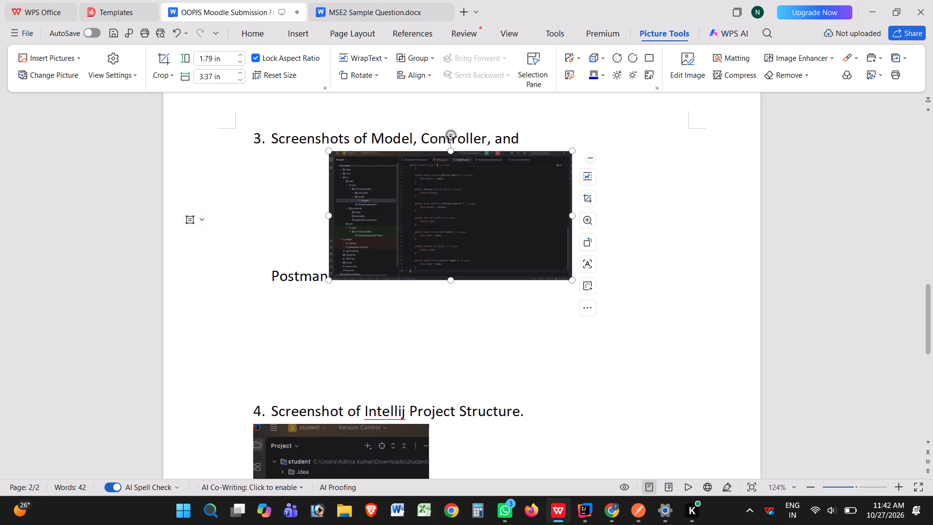
{"action": "left_click_drag", "start_coordinate": [571, 280], "coordinate": [480, 233]}
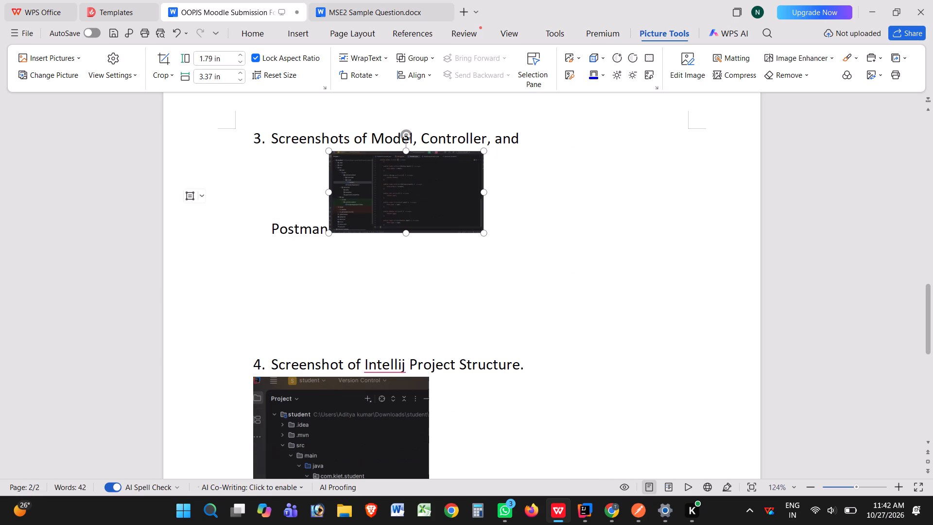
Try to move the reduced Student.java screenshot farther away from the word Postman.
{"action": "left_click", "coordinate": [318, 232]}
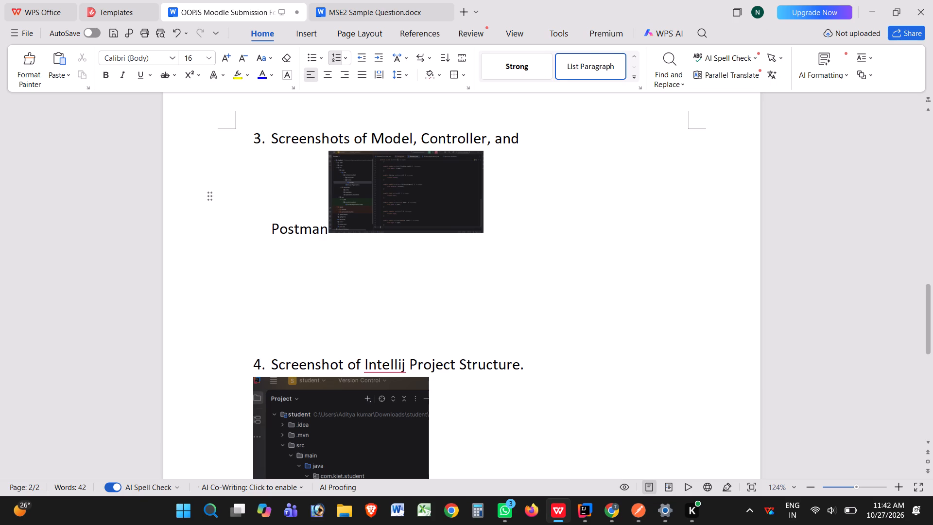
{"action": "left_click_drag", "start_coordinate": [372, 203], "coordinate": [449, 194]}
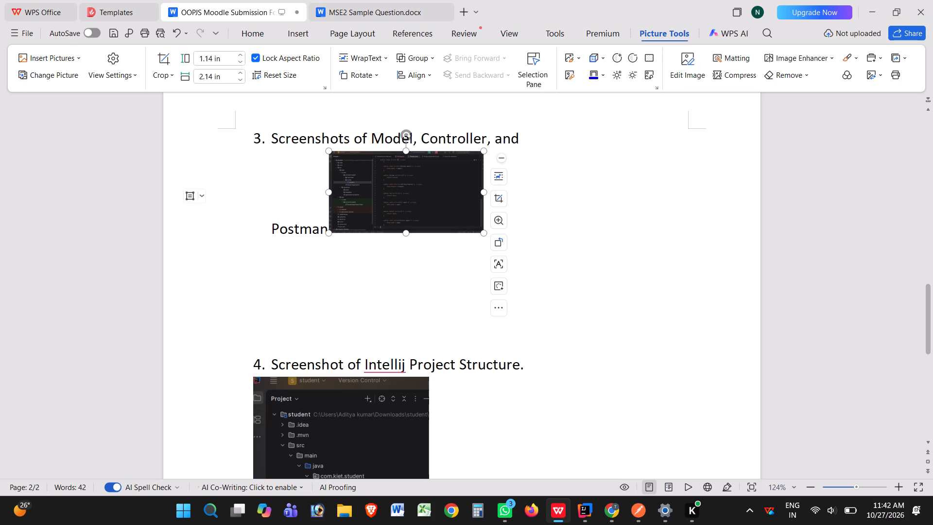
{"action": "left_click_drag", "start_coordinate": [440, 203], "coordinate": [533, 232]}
Delete the word "and" from heading 3 so it reads "Screenshots of Model, Controller,Postman".
{"action": "left_click", "coordinate": [269, 227]}
{"action": "key", "text": "BackSpace"}
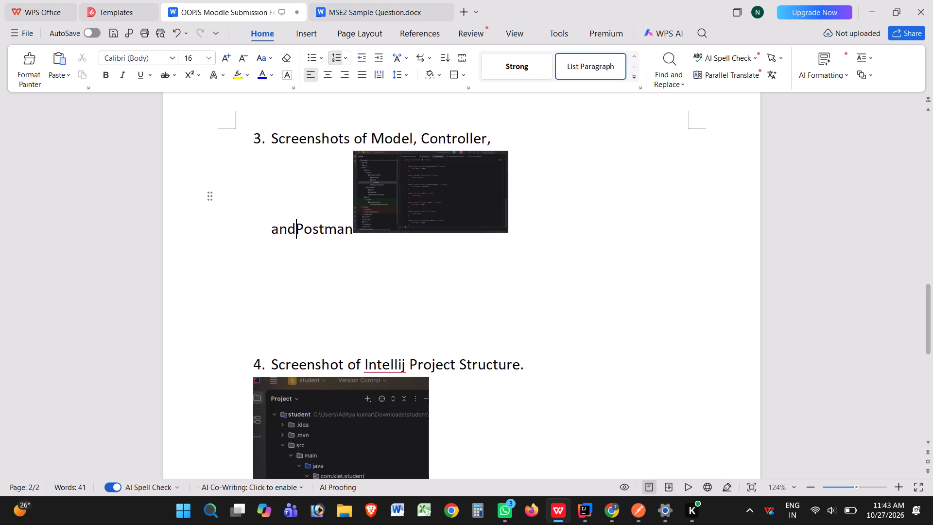
{"action": "key", "text": "BackSpace"}
{"action": "key", "text": "BackSpace"}
{"action": "key", "text": "BackSpace"}
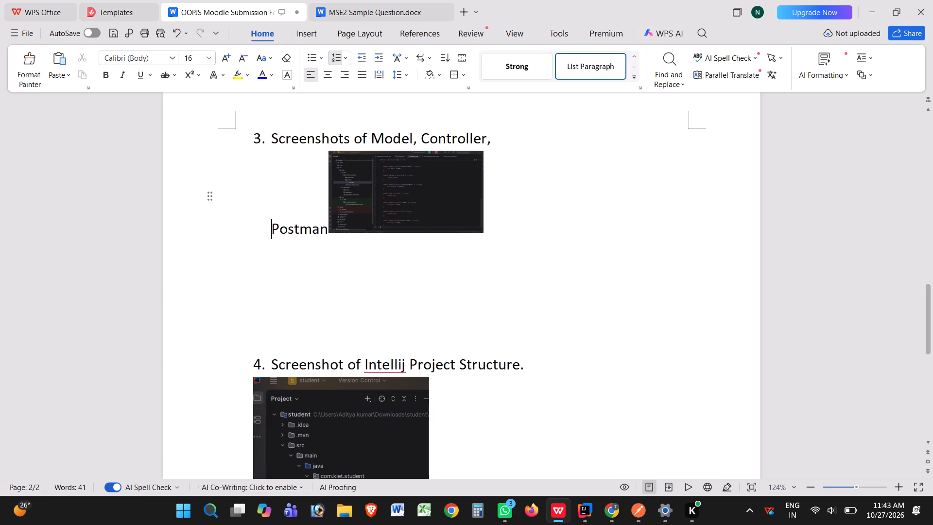
{"action": "key", "text": "BackSpace"}
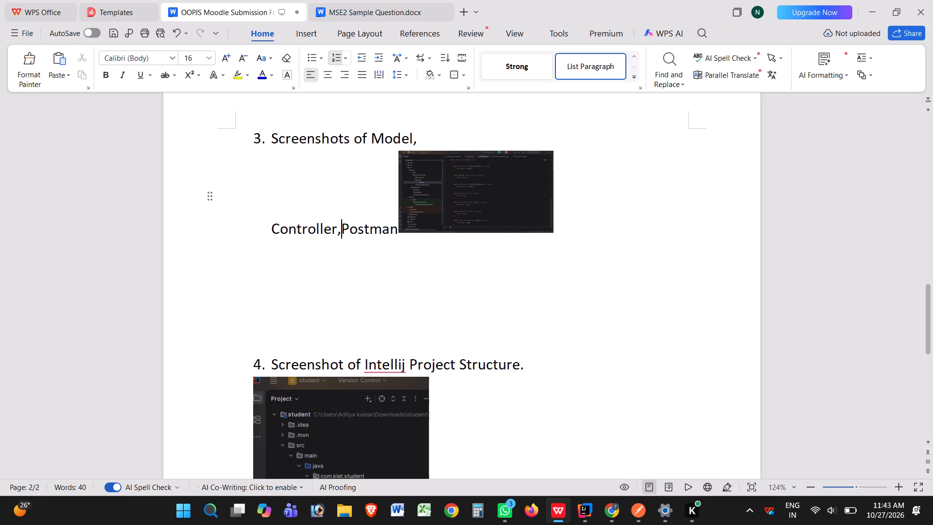
Put the Student.java screenshot on its own unnumbered line beneath heading 3 and place the text cursor just after it.
{"action": "left_click", "coordinate": [397, 230]}
{"action": "left_click", "coordinate": [397, 230]}
{"action": "key", "text": "Return"}
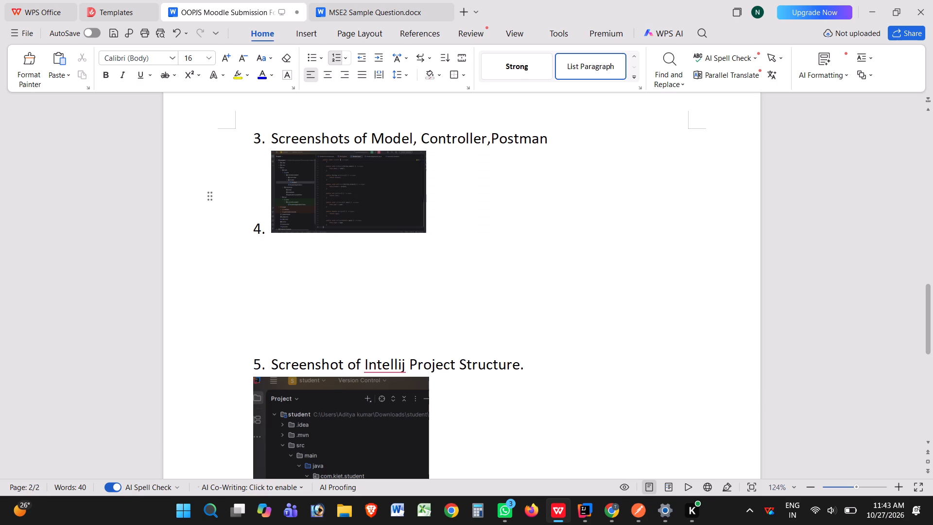
{"action": "left_click", "coordinate": [266, 238]}
{"action": "key", "text": "BackSpace"}
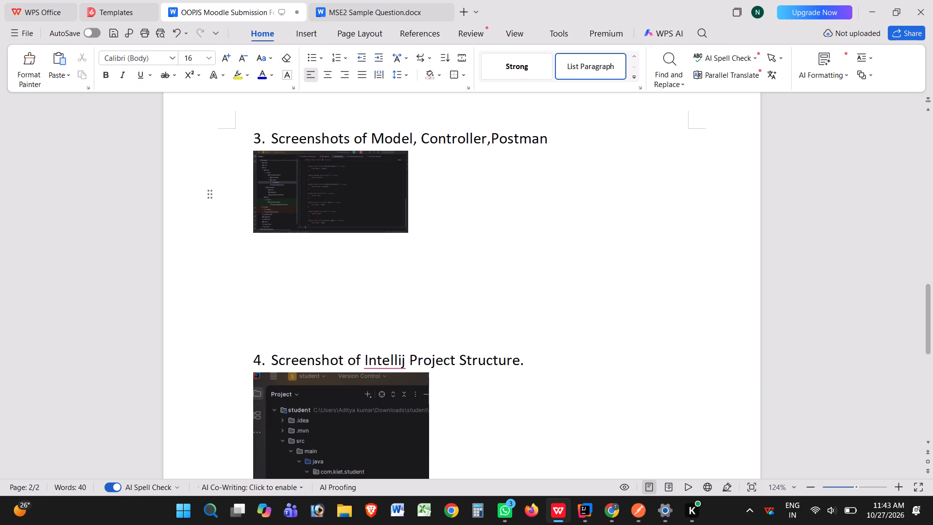
{"action": "scroll", "coordinate": [351, 189], "scroll_direction": "up", "scroll_amount": 1}
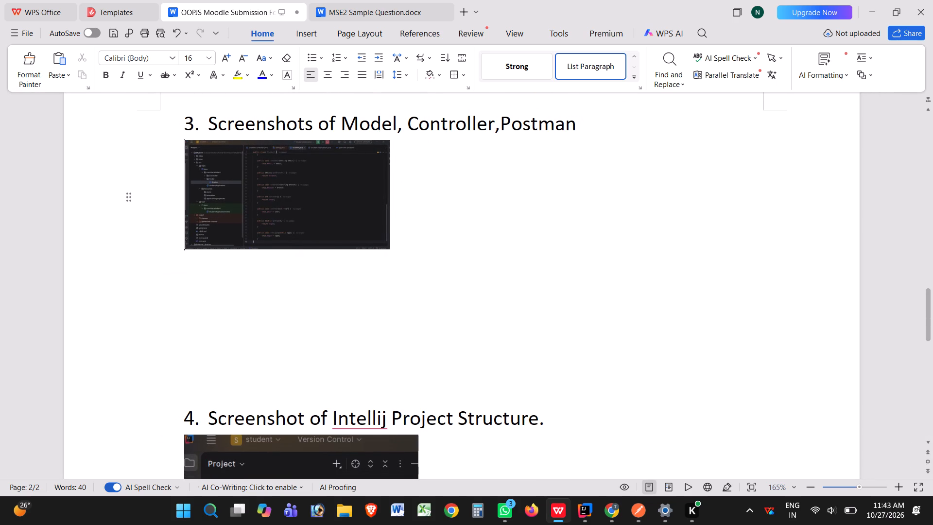
{"action": "left_click", "coordinate": [497, 198]}
Switch to IntelliJ IDEA and look through the student project tree, opening mvnw.cmd and pom.xml.
{"action": "left_click", "coordinate": [593, 513]}
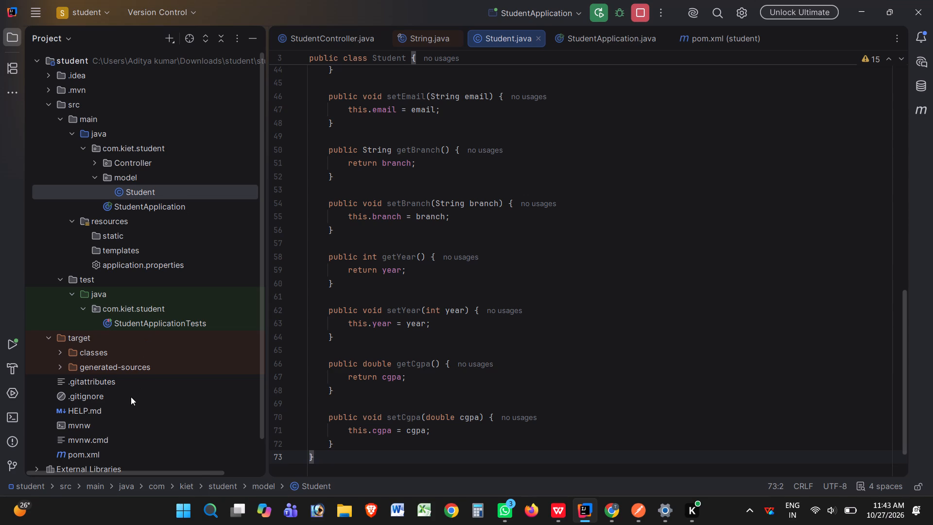
{"action": "scroll", "coordinate": [131, 397], "scroll_direction": "down", "scroll_amount": 1}
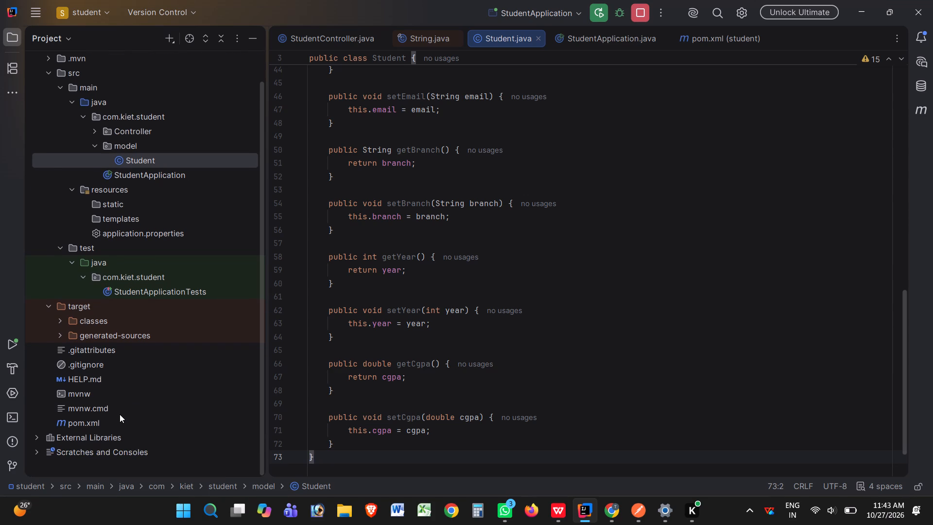
{"action": "double_click", "coordinate": [120, 414]}
{"action": "double_click", "coordinate": [116, 422]}
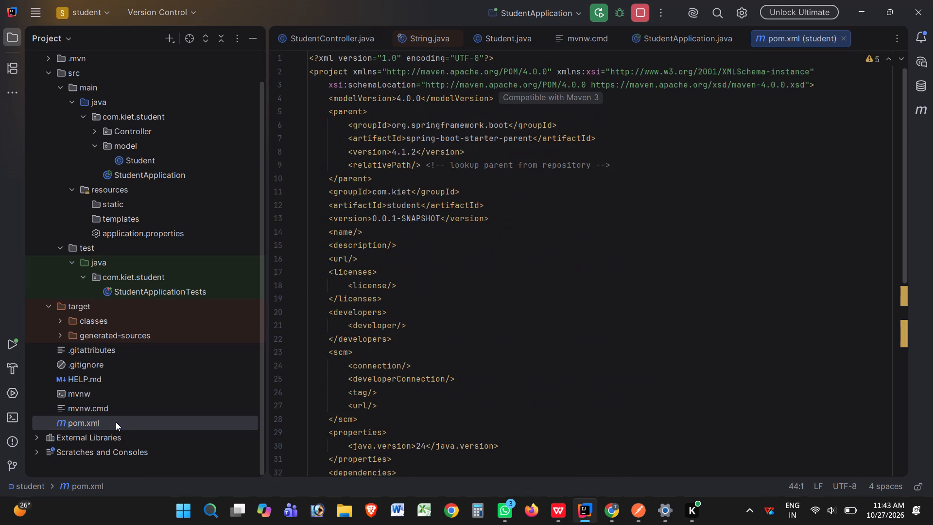
{"action": "scroll", "coordinate": [507, 283], "scroll_direction": "up", "scroll_amount": 2}
{"action": "scroll", "coordinate": [507, 283], "scroll_direction": "down", "scroll_amount": 1}
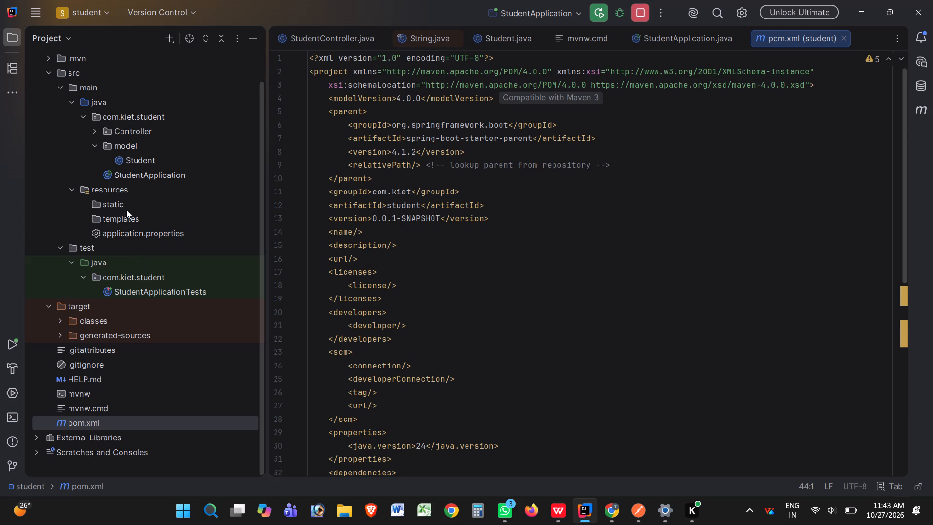
{"action": "scroll", "coordinate": [340, 264], "scroll_direction": "up", "scroll_amount": 1}
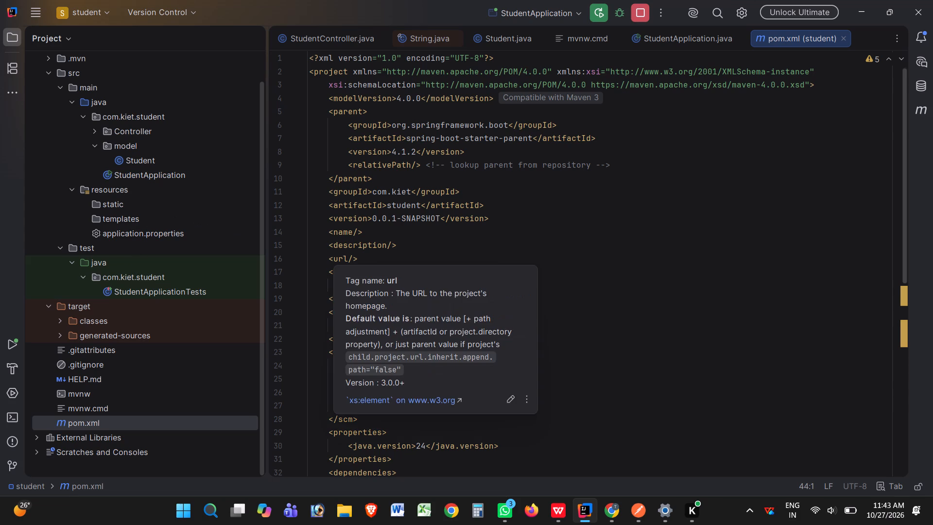
{"action": "scroll", "coordinate": [112, 161], "scroll_direction": "up", "scroll_amount": 1}
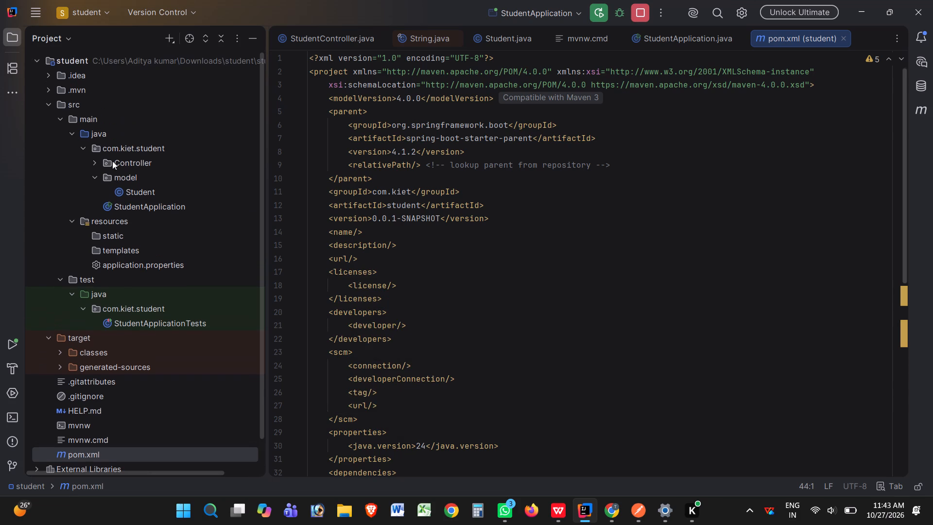
Open StudentApplication in the project tree and capture a full-screen screenshot of it with Adobe Express Photos.
{"action": "double_click", "coordinate": [134, 204]}
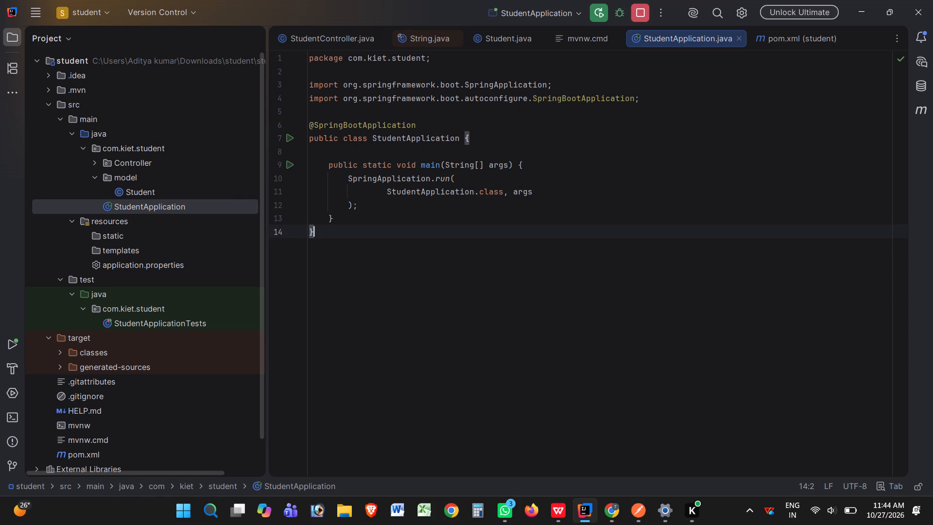
{"action": "key", "text": "Print"}
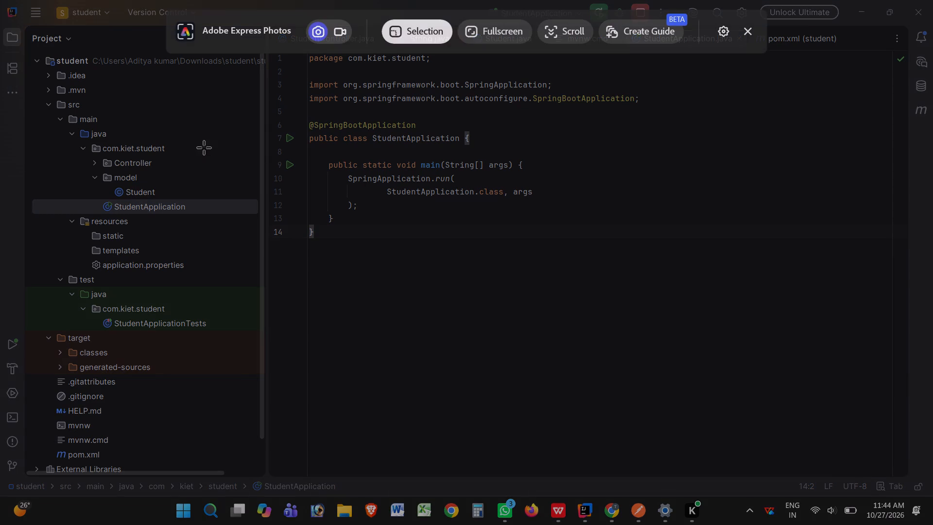
{"action": "left_click", "coordinate": [505, 26]}
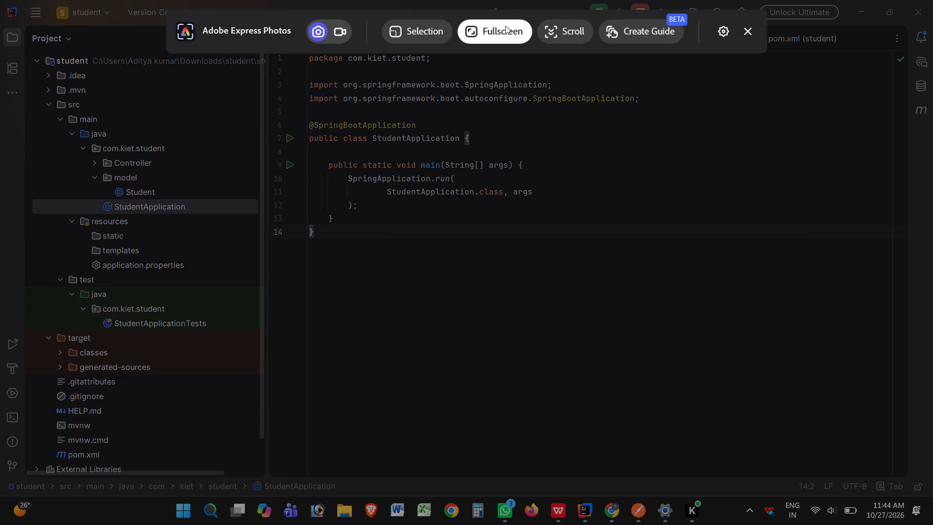
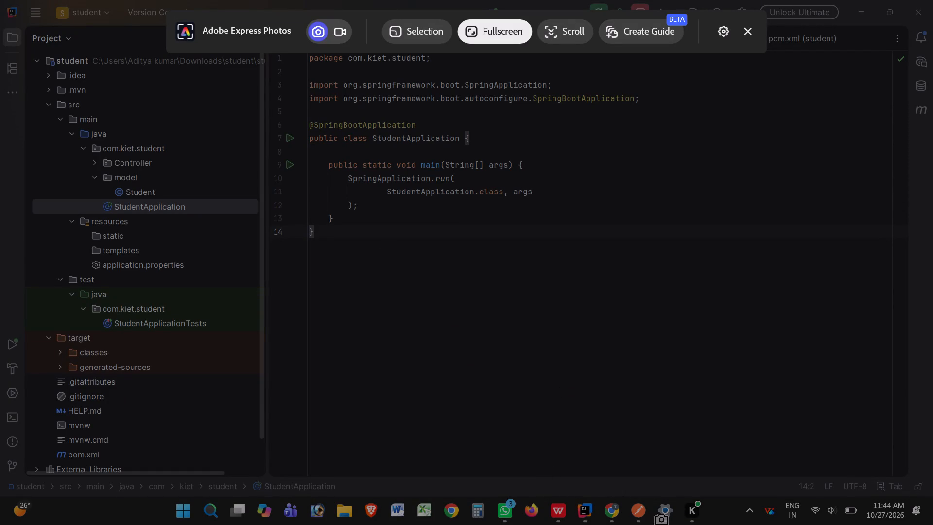
Switch to the WPS submission document and paste the StudentApplication screenshot after the Student.java screenshot under heading 3.
{"action": "left_click", "coordinate": [565, 515]}
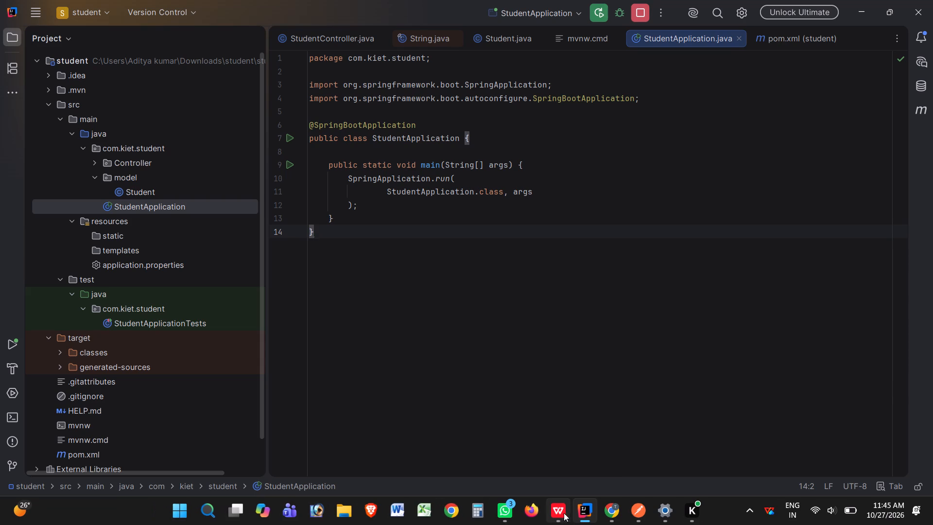
{"action": "left_click", "coordinate": [563, 513]}
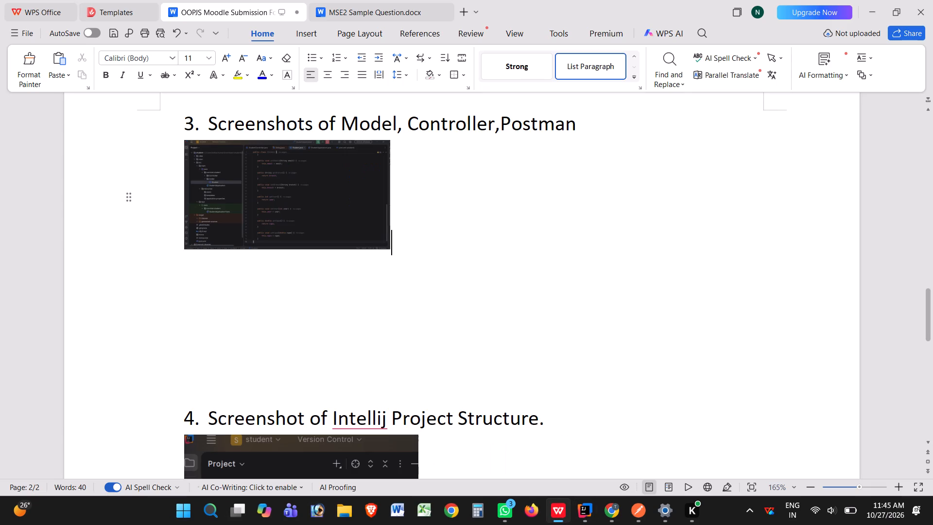
{"action": "right_click", "coordinate": [485, 227]}
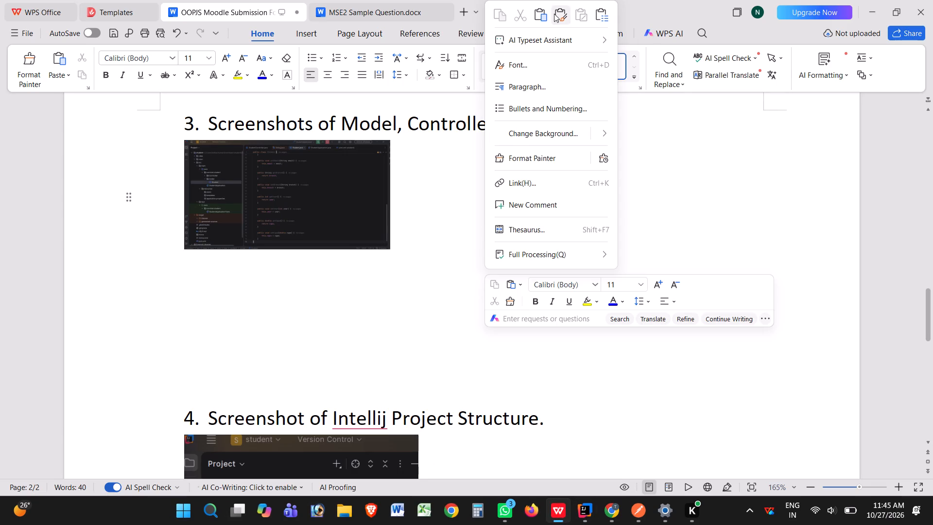
{"action": "left_click", "coordinate": [540, 18]}
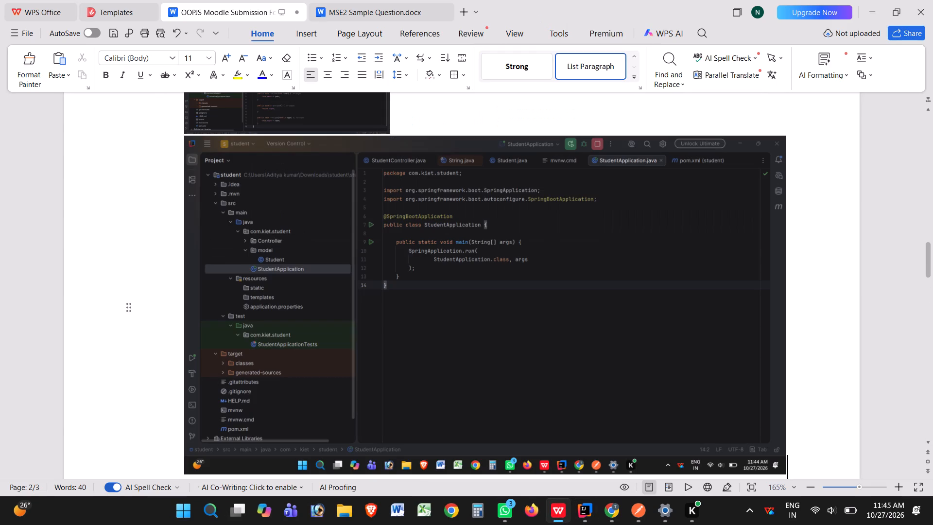
Shrink the pasted StudentApplication screenshot proportionally to about 1.89 × 3.36 in so it sits beside the Student.java screenshot.
{"action": "left_click", "coordinate": [750, 155]}
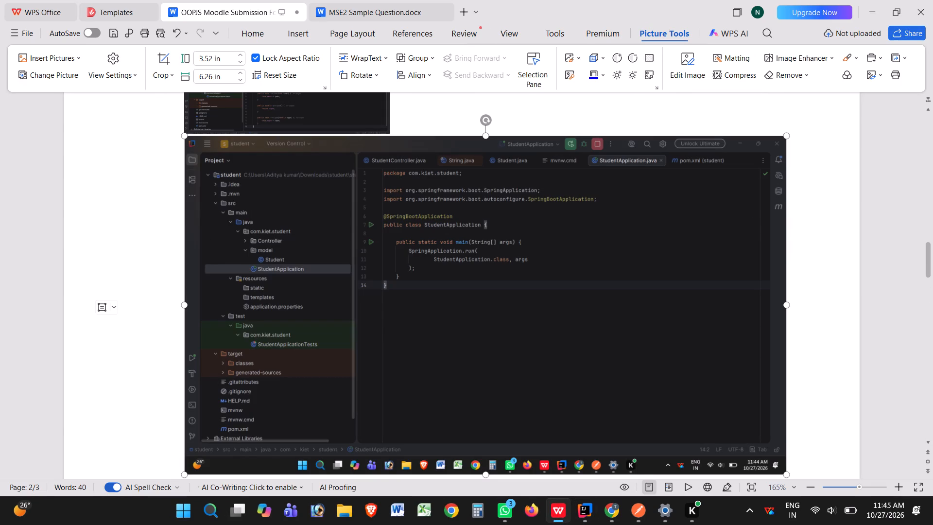
{"action": "left_click_drag", "start_coordinate": [784, 141], "coordinate": [777, 149]}
{"action": "left_click", "coordinate": [777, 149]}
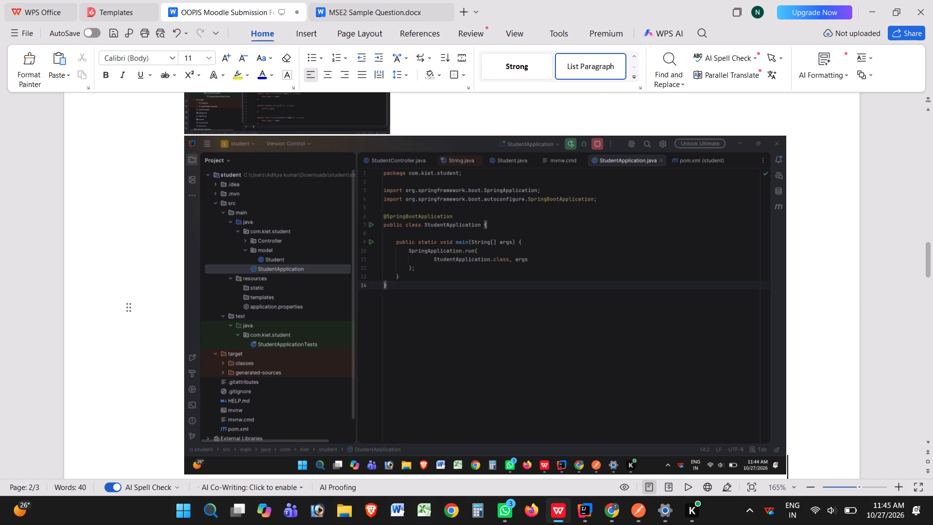
{"action": "left_click_drag", "start_coordinate": [780, 136], "coordinate": [700, 191]}
{"action": "left_click", "coordinate": [700, 191]}
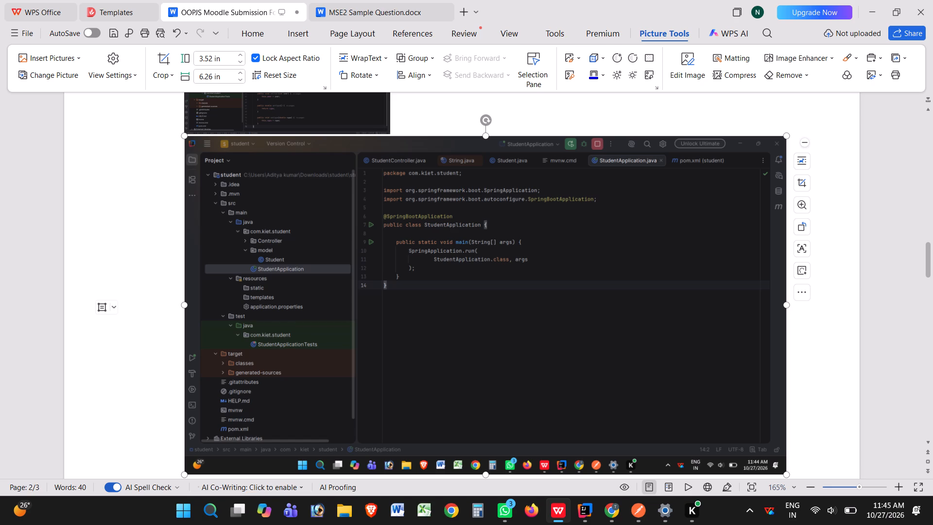
{"action": "left_click_drag", "start_coordinate": [786, 136], "coordinate": [351, 191]}
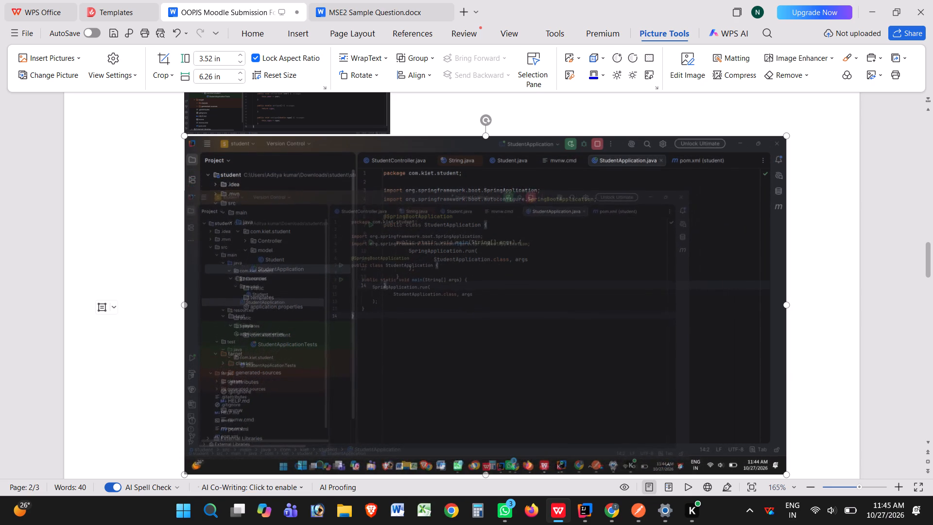
{"action": "left_click_drag", "start_coordinate": [351, 191], "coordinate": [351, 190]}
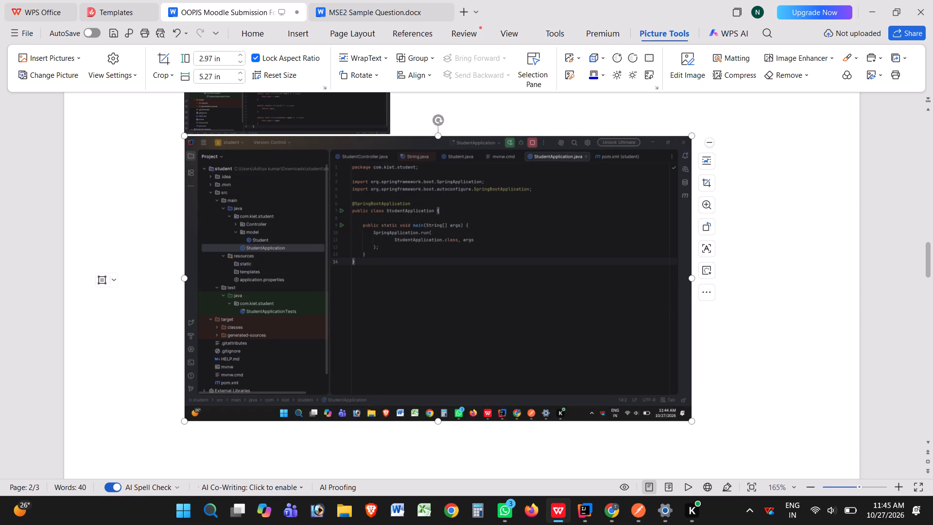
{"action": "left_click_drag", "start_coordinate": [690, 419], "coordinate": [443, 350]}
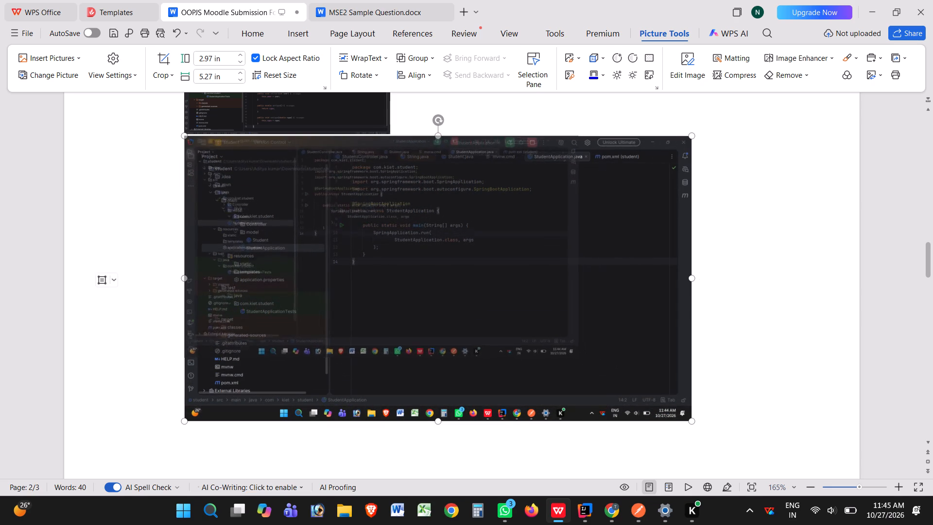
{"action": "left_click_drag", "start_coordinate": [443, 350], "coordinate": [307, 315]}
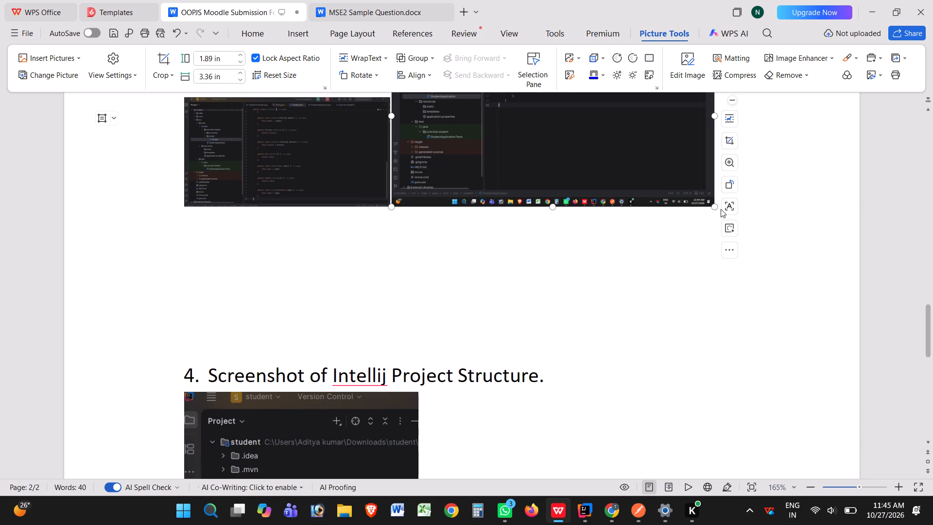
Reduce the StudentApplication screenshot to about 1.17 × 2.07 in, roughly matching the height of the Student.java screenshot beside it.
{"action": "left_click_drag", "start_coordinate": [713, 208], "coordinate": [679, 201]}
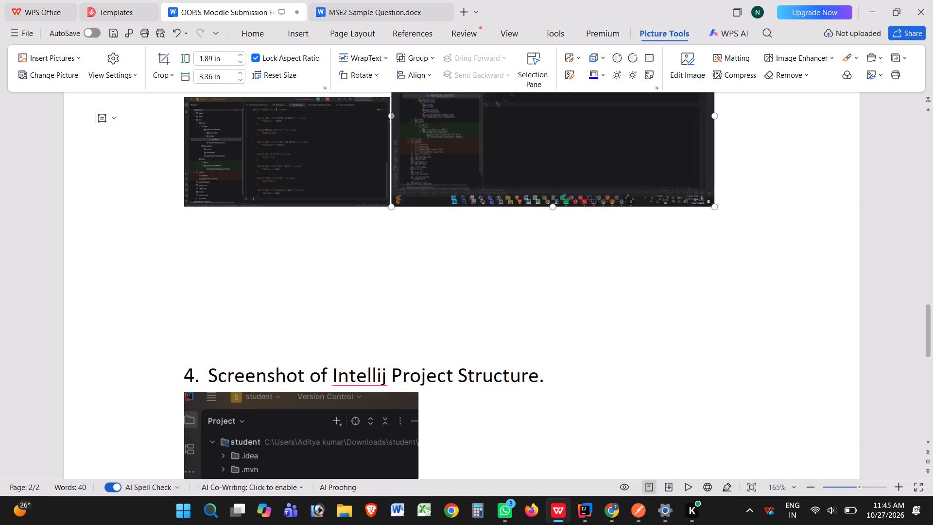
{"action": "left_click_drag", "start_coordinate": [679, 201], "coordinate": [567, 183]}
{"action": "scroll", "coordinate": [588, 211], "scroll_direction": "up", "scroll_amount": 2}
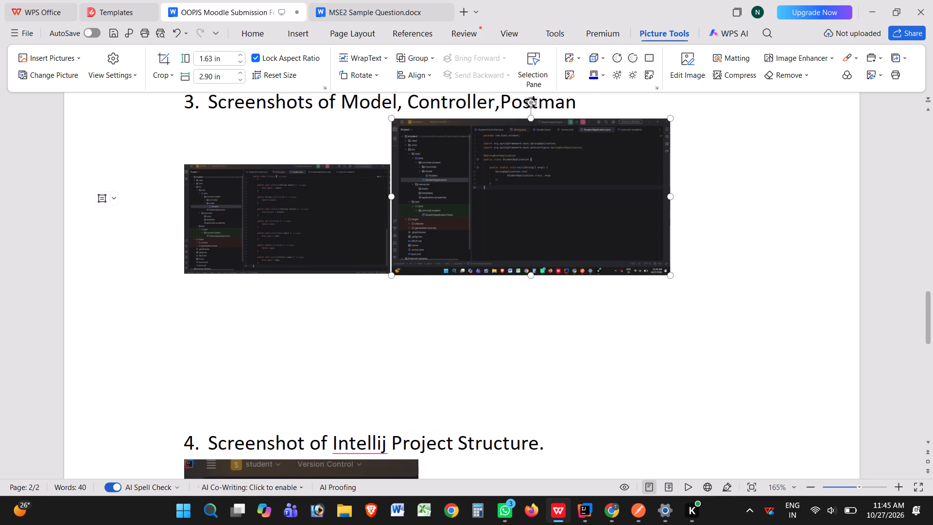
{"action": "scroll", "coordinate": [588, 211], "scroll_direction": "up", "scroll_amount": 1}
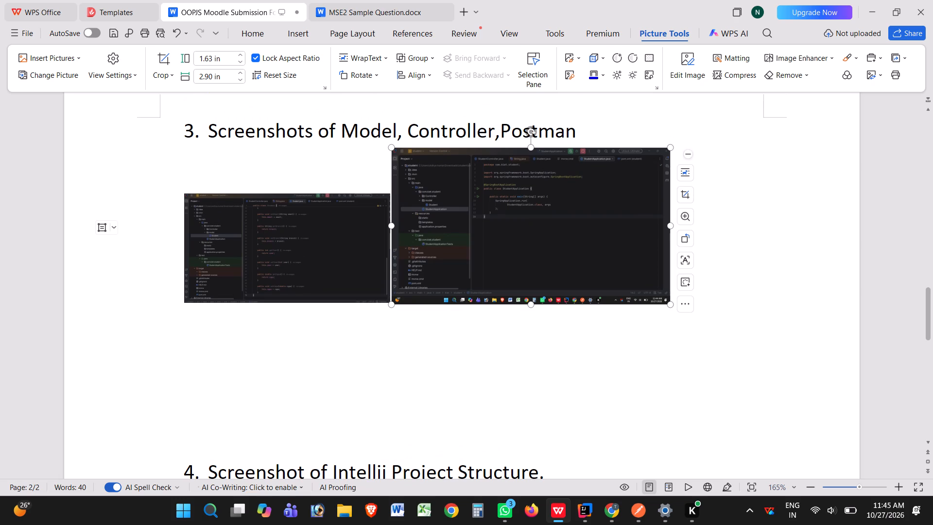
{"action": "left_click_drag", "start_coordinate": [673, 148], "coordinate": [596, 226]}
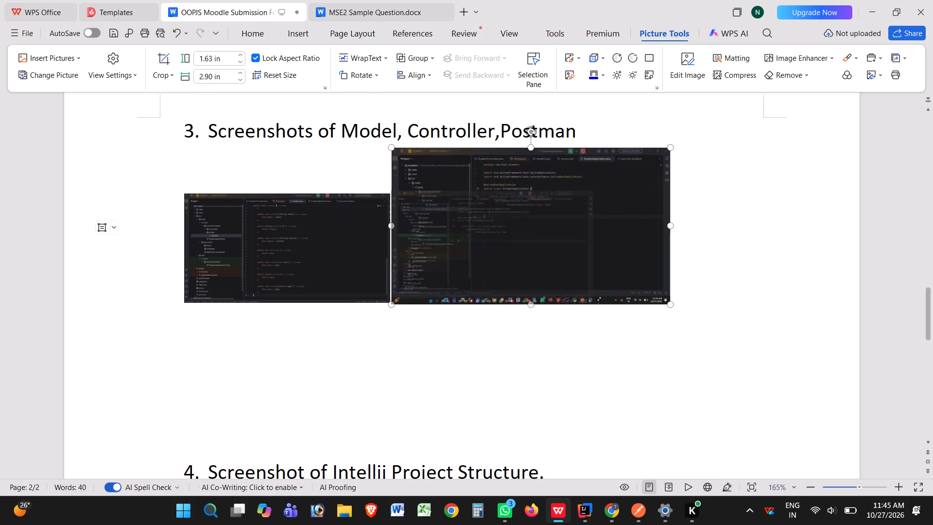
{"action": "left_click_drag", "start_coordinate": [596, 226], "coordinate": [598, 224]}
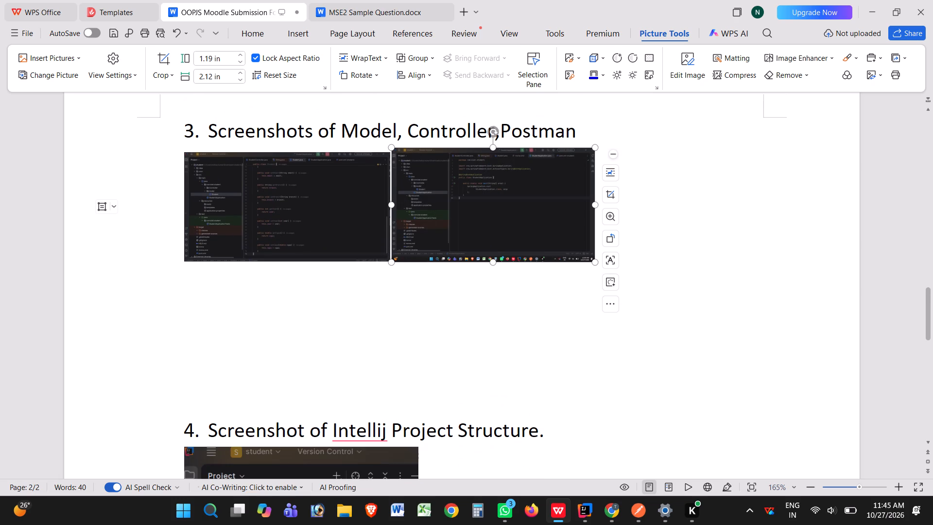
{"action": "scroll", "coordinate": [562, 296], "scroll_direction": "up", "scroll_amount": 1}
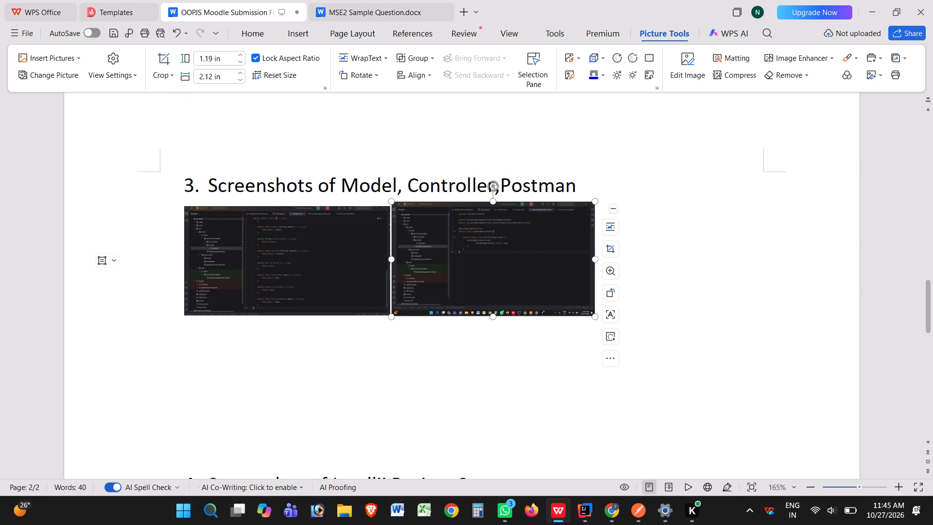
{"action": "left_click_drag", "start_coordinate": [596, 201], "coordinate": [592, 220]}
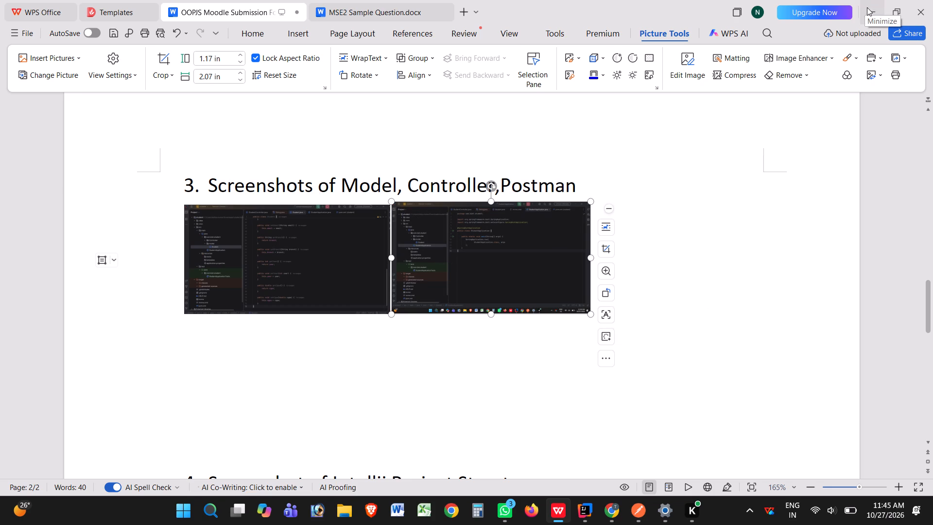
Save the document as a Word file named OOPJS Moodle Submission Format.docx in the Downloads folder.
{"action": "left_click", "coordinate": [19, 26]}
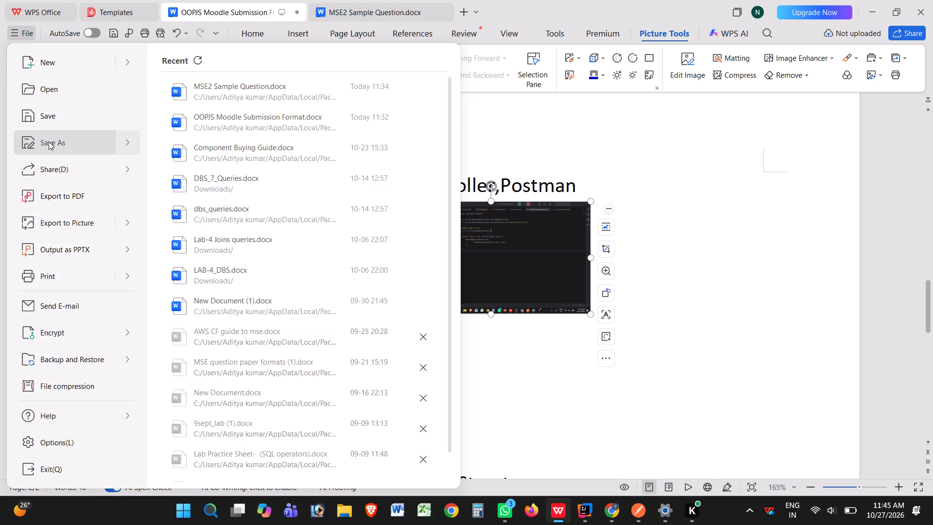
{"action": "left_click", "coordinate": [49, 141]}
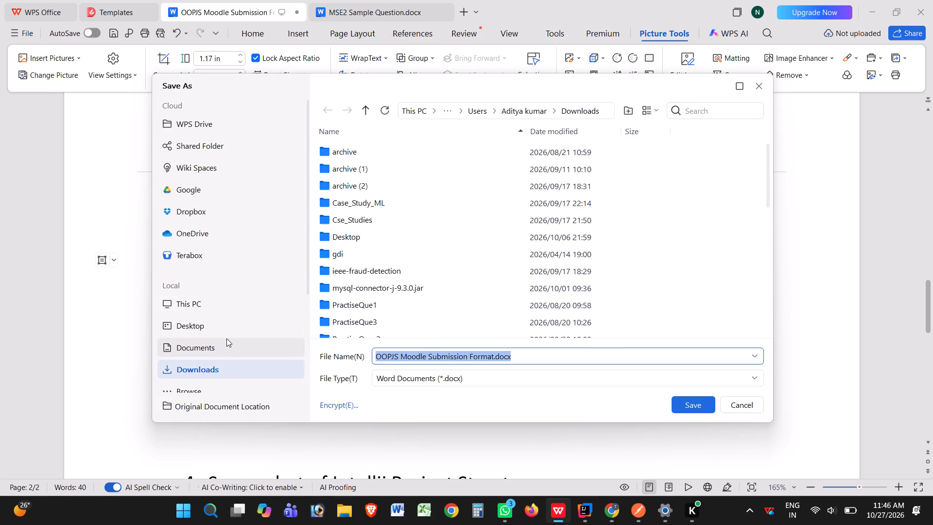
{"action": "left_click", "coordinate": [699, 408]}
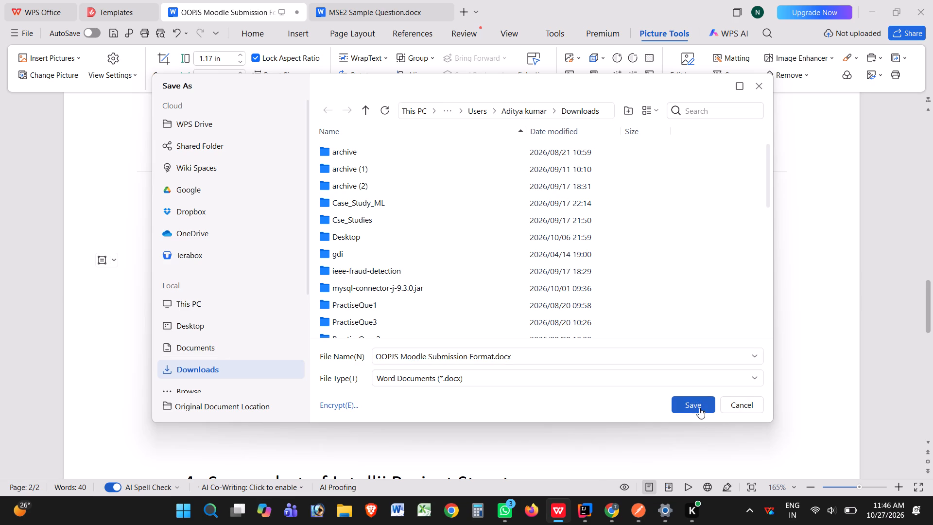
Look at the recent files in File Explorer, and close its window.
{"action": "left_click", "coordinate": [344, 511]}
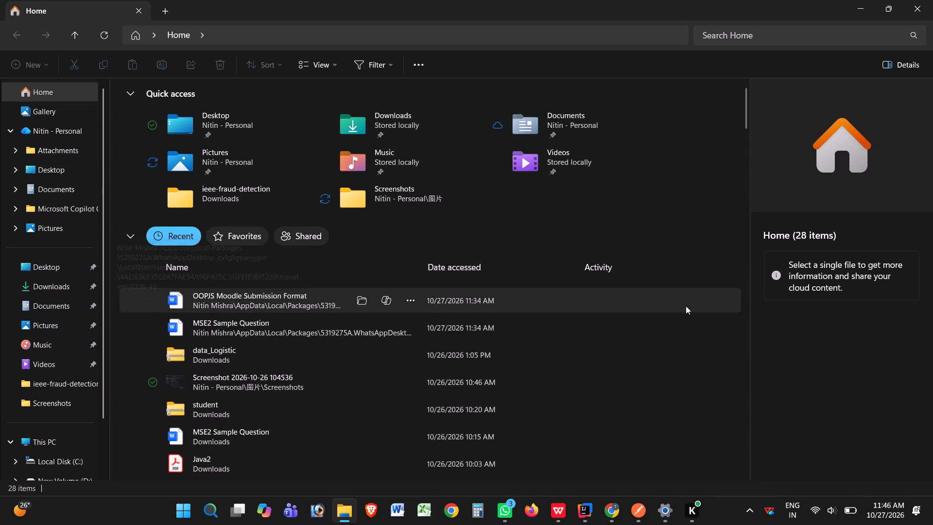
{"action": "left_click", "coordinate": [928, 16]}
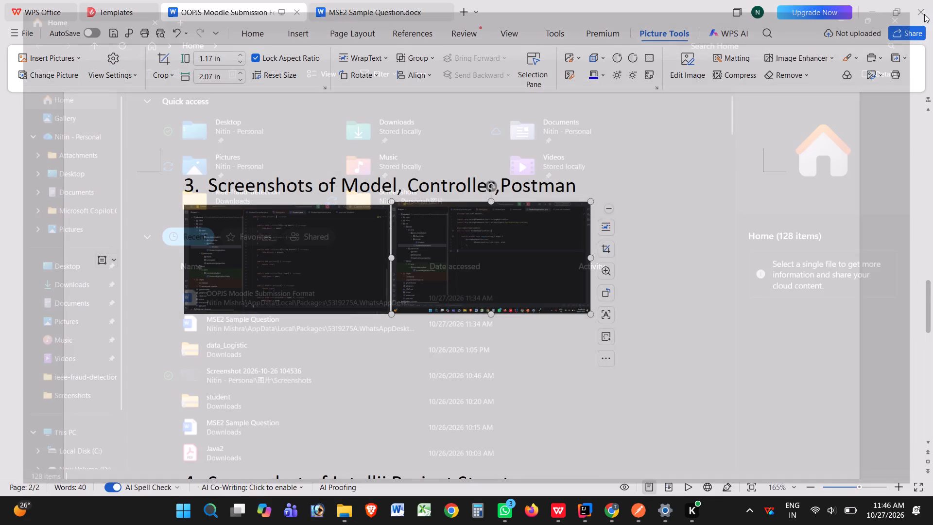
Close WPS Office and IntelliJ IDEA, terminating the running StudentApplication process.
{"action": "left_click", "coordinate": [924, 14]}
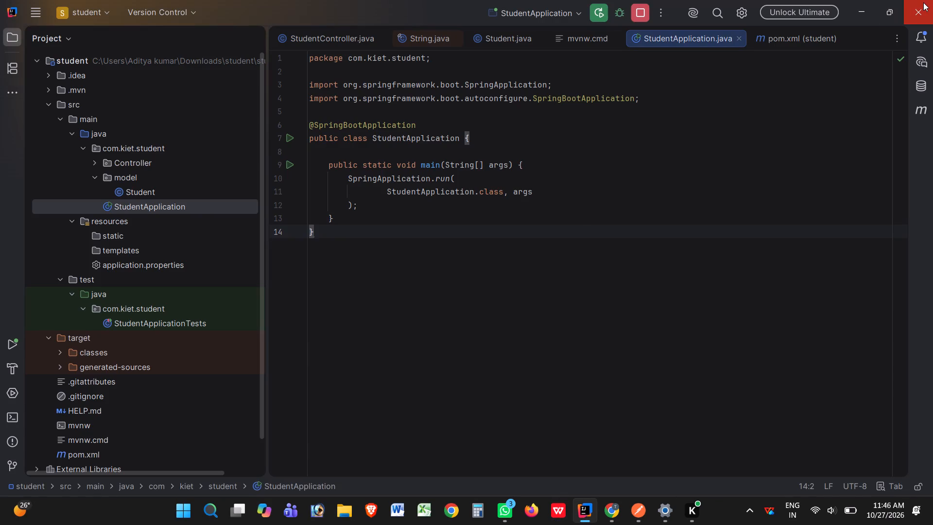
{"action": "left_click", "coordinate": [923, 2]}
{"action": "left_click", "coordinate": [497, 278]}
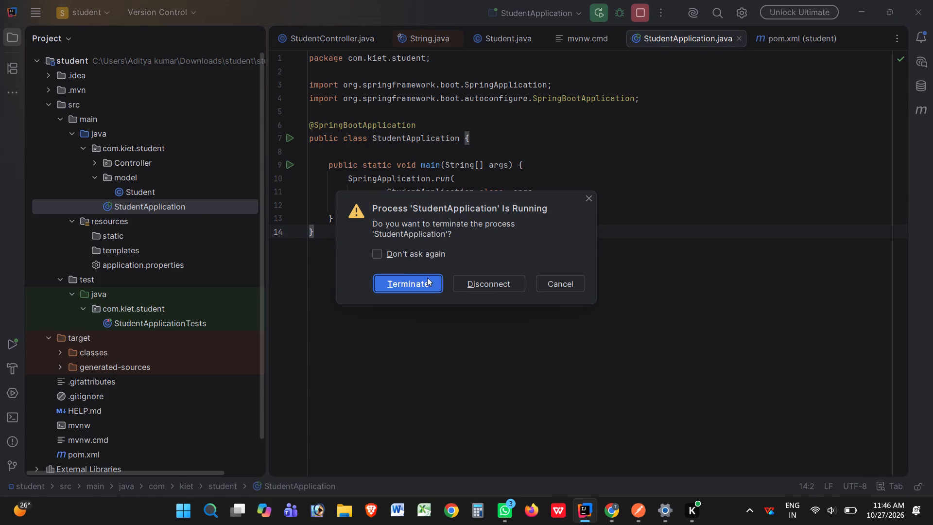
{"action": "left_click", "coordinate": [427, 278]}
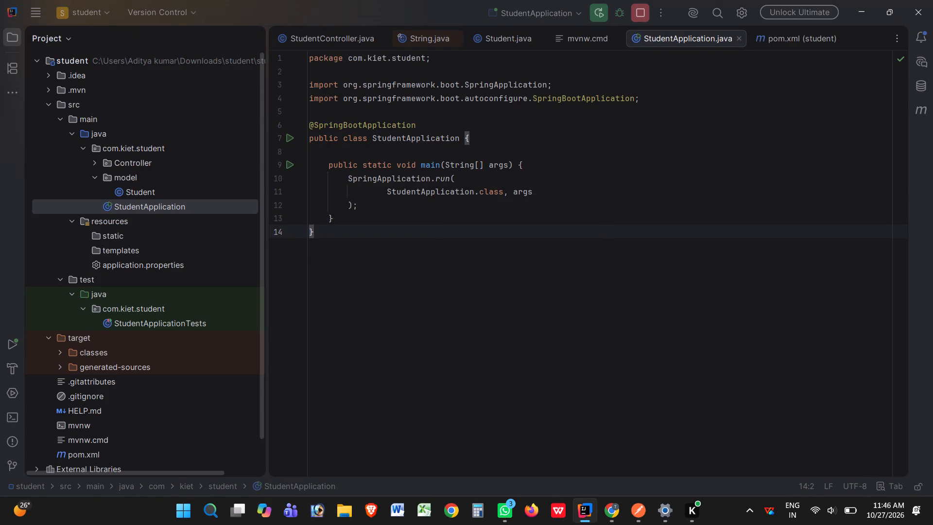
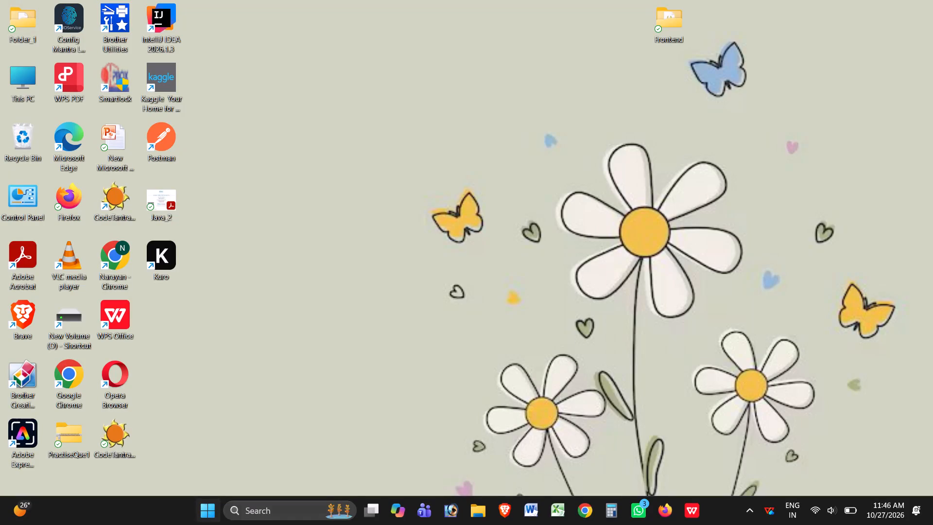
Search the computer for the Kuro app and open it.
{"action": "left_click", "coordinate": [310, 513]}
{"action": "type", "text": "kuro"}
{"action": "left_click", "coordinate": [329, 132]}
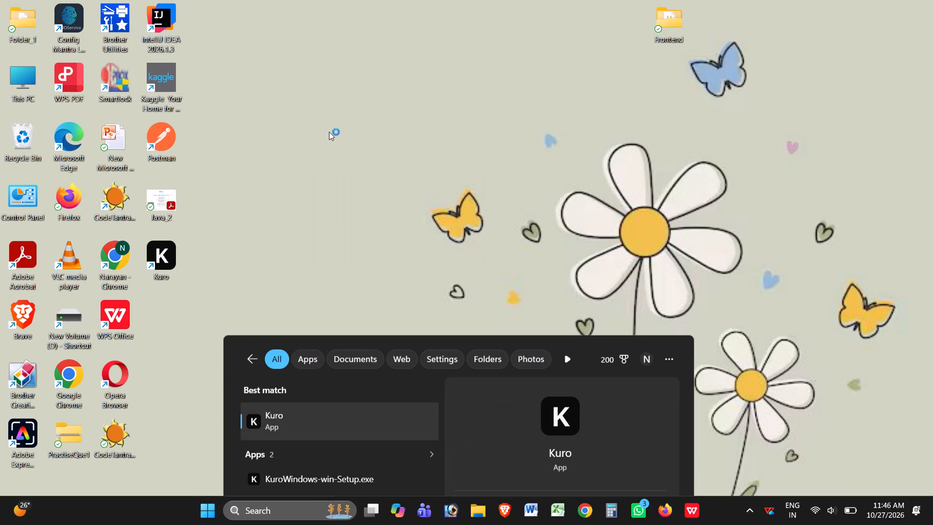